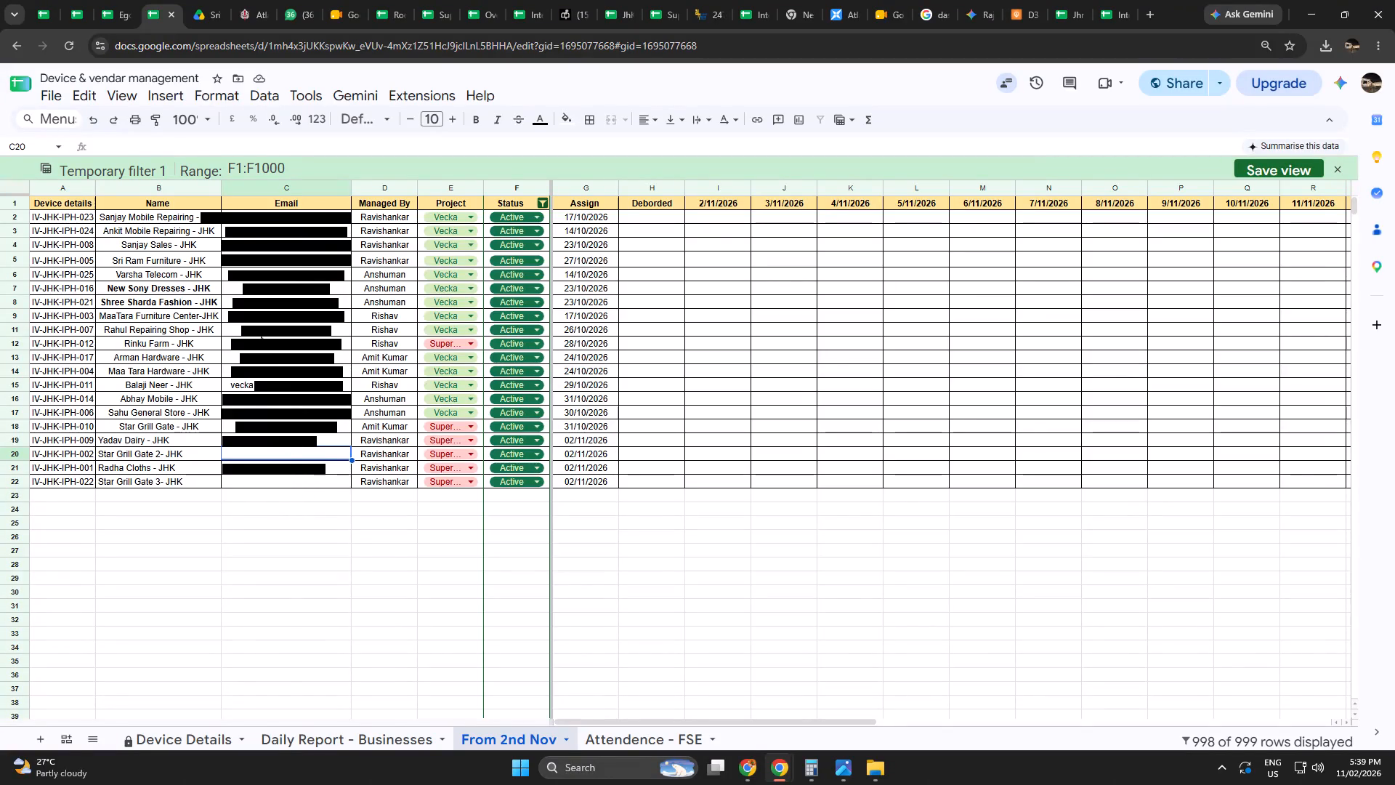
Hide the Deborded column in the From 2nd Nov sheet.
{"action": "left_click", "coordinate": [635, 427]}
{"action": "left_click", "coordinate": [708, 427]}
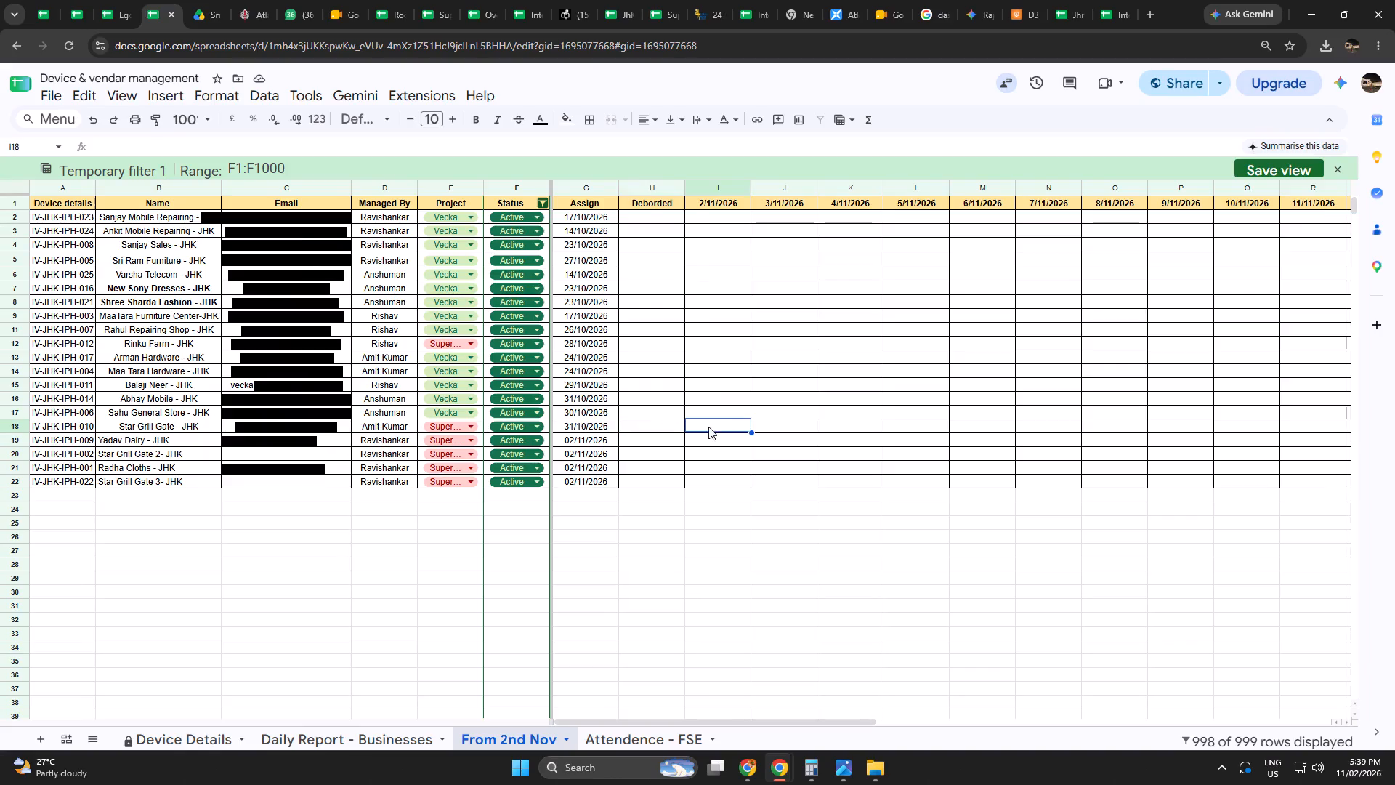
{"action": "left_click", "coordinate": [649, 184]}
{"action": "right_click", "coordinate": [649, 184]}
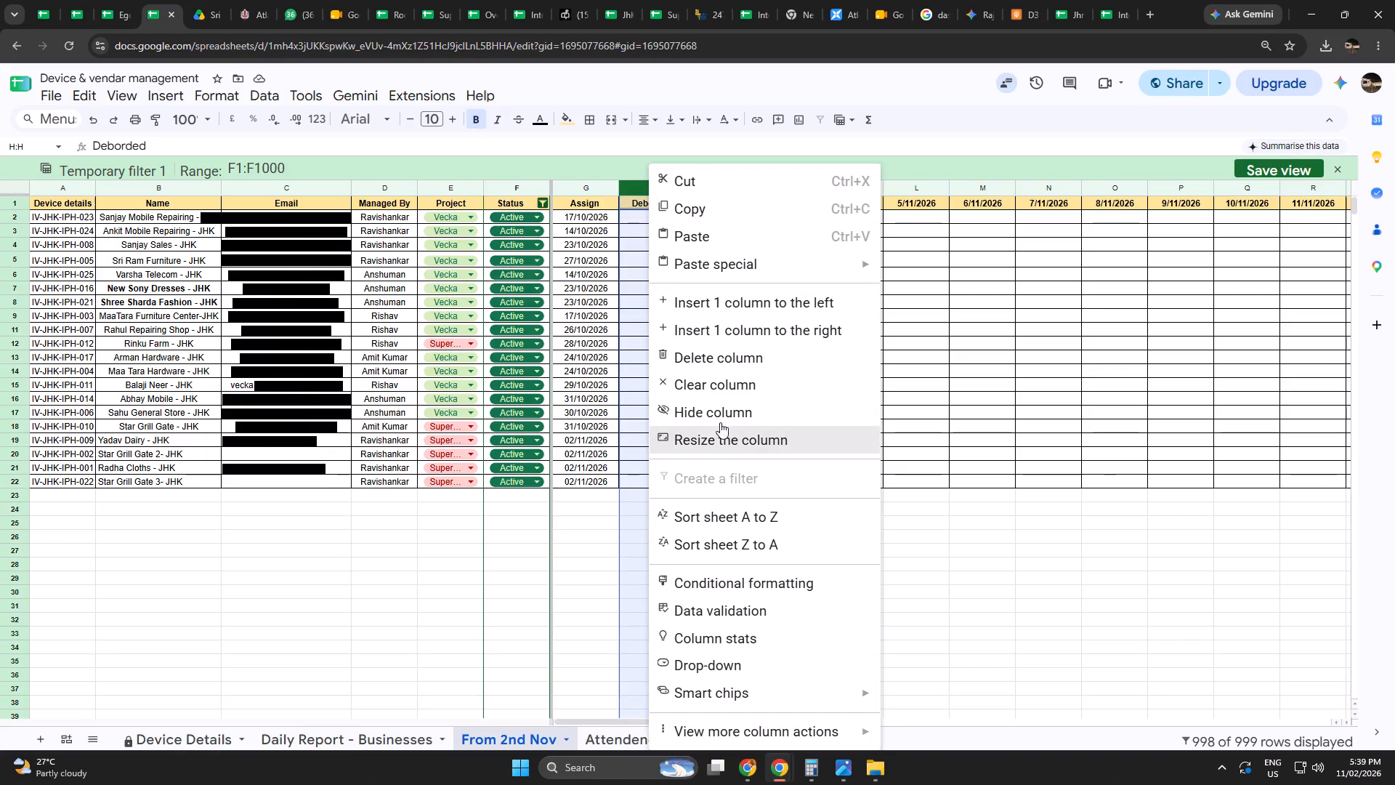
{"action": "left_click", "coordinate": [708, 408]}
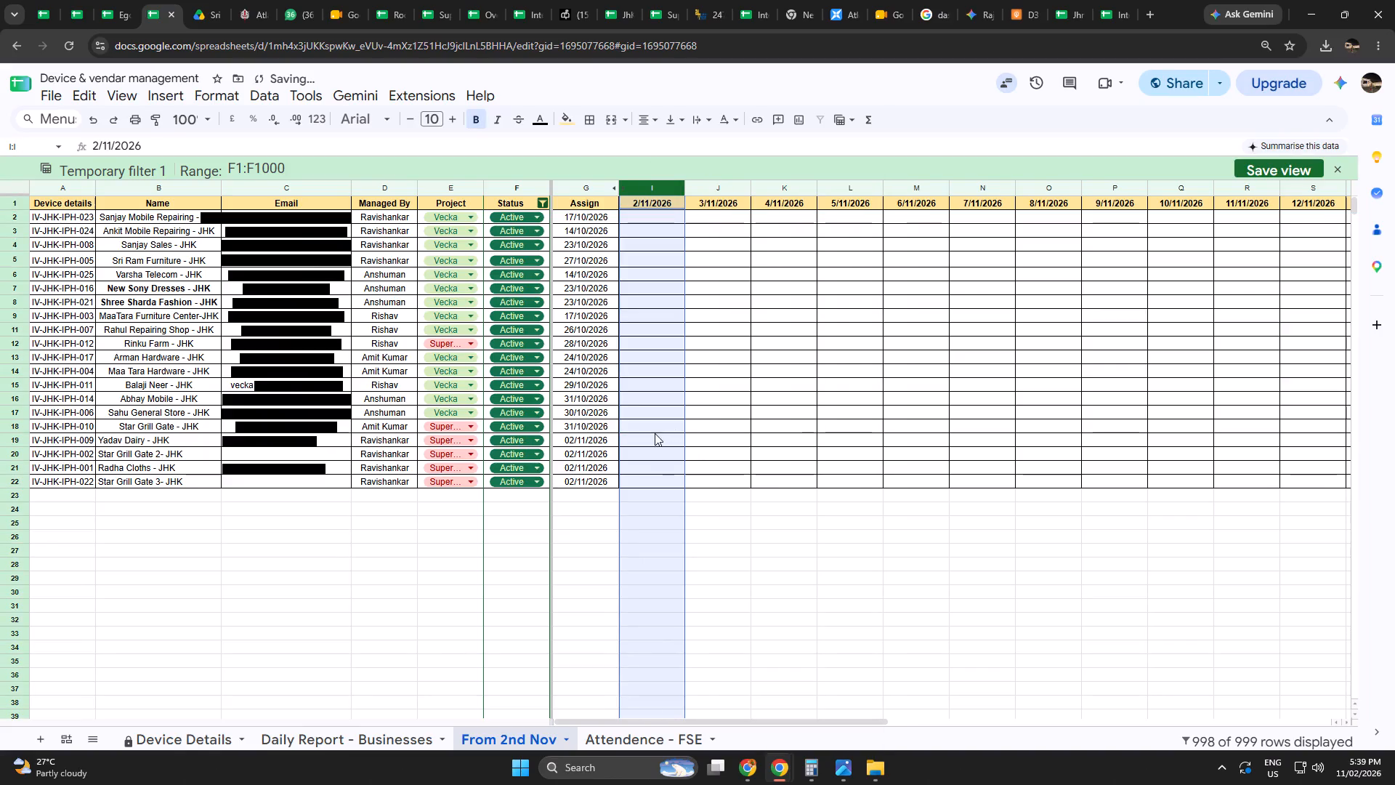
{"action": "left_click", "coordinate": [641, 439]}
{"action": "left_click", "coordinate": [636, 431]}
{"action": "left_click", "coordinate": [639, 426]}
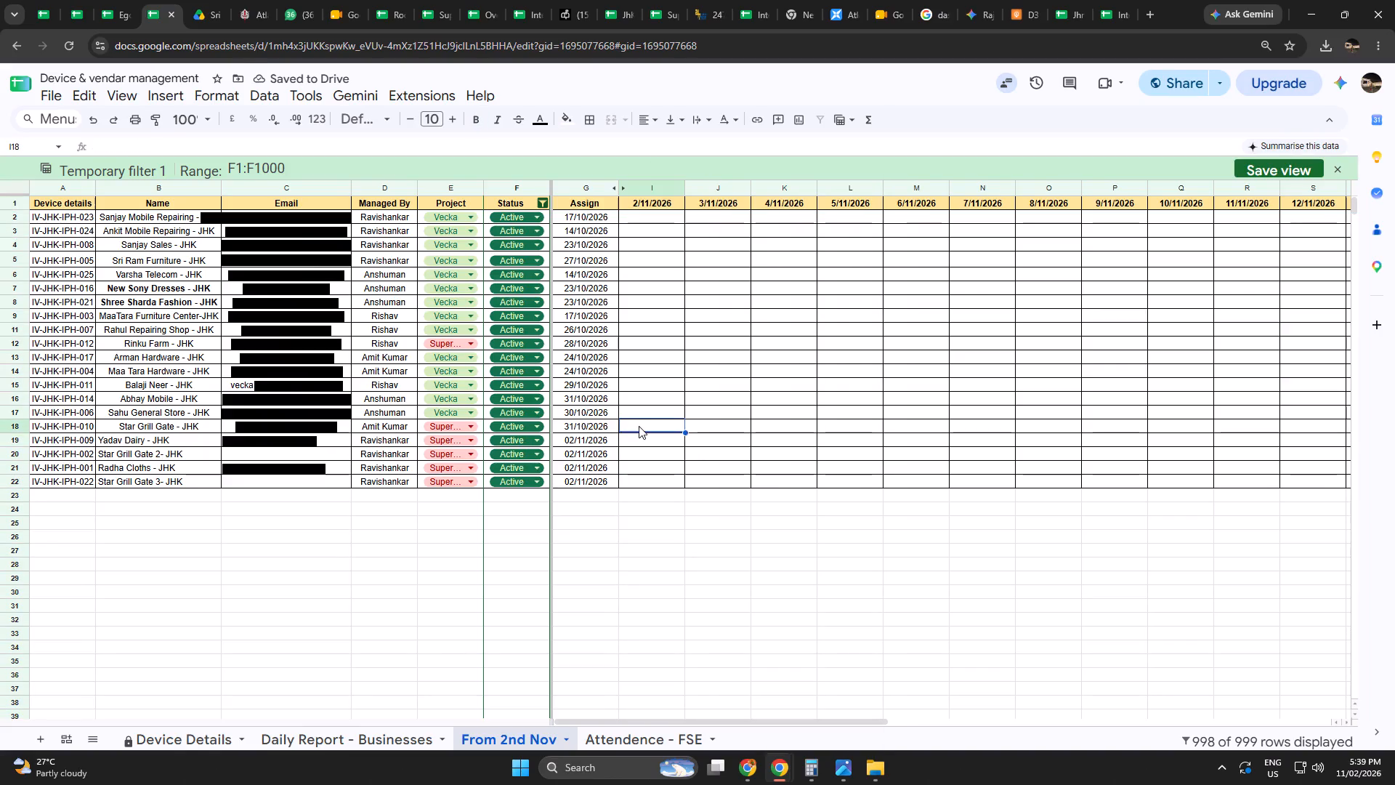
Enter 00:00:00 in the first device row of the 2/11/2026 column and fill it down through row 22.
{"action": "left_click", "coordinate": [639, 215]}
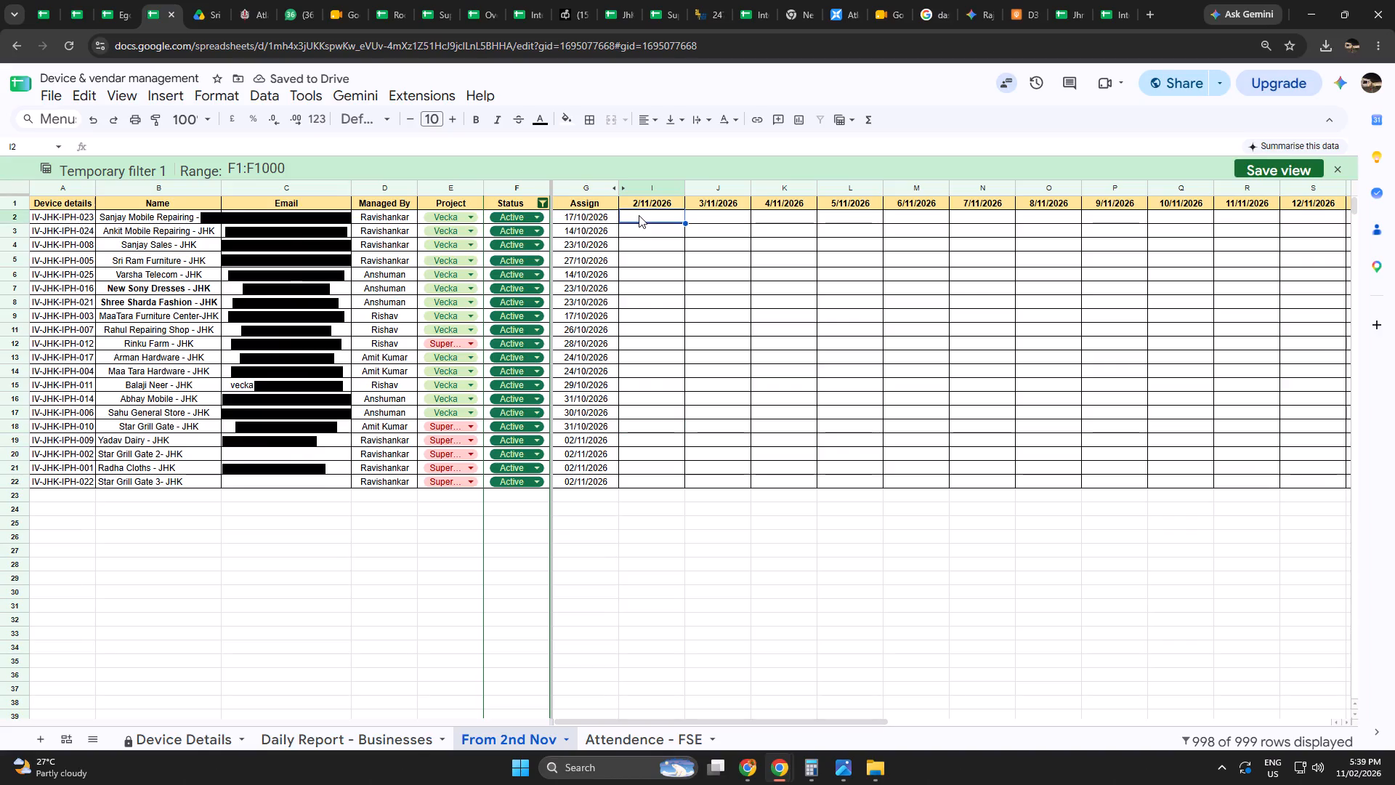
{"action": "type", "text": "00"}
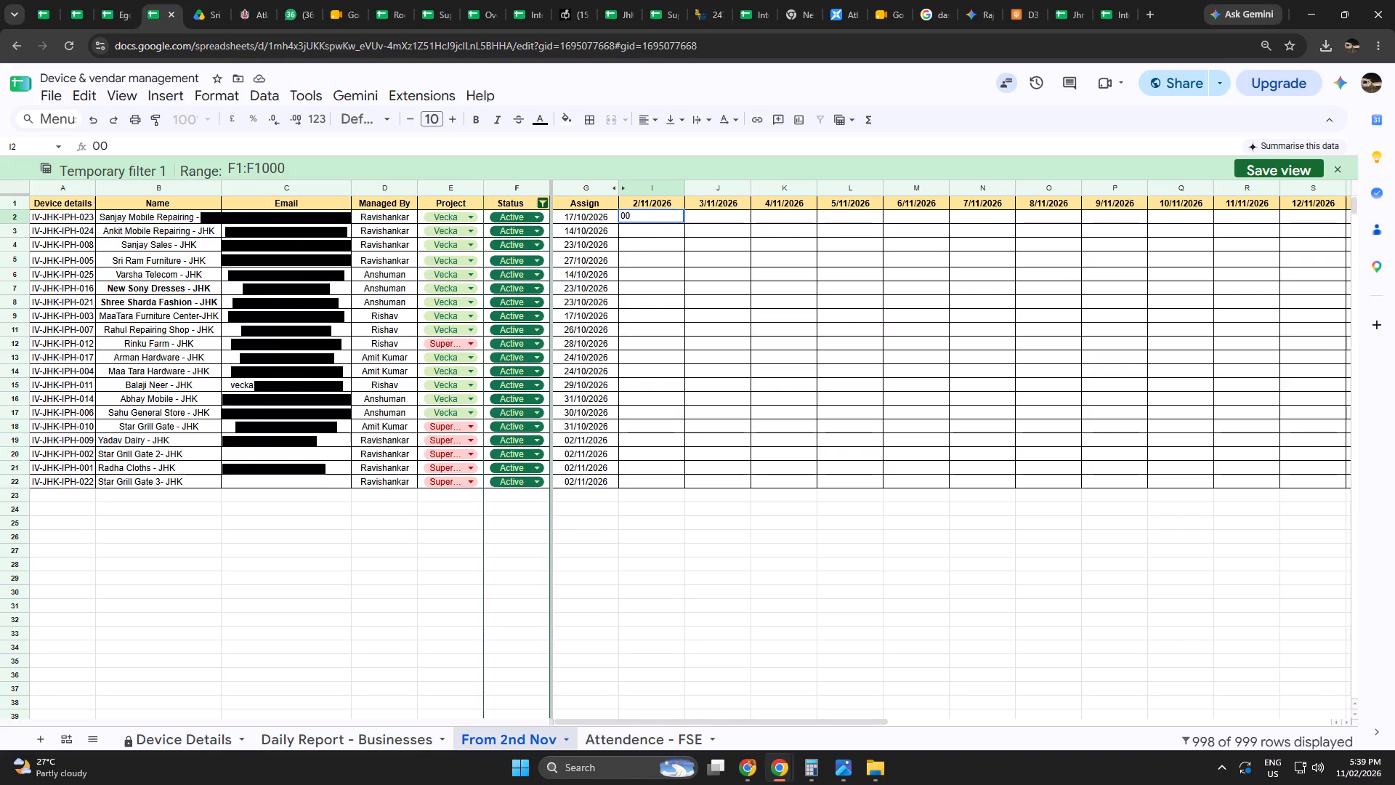
{"action": "type", "text": ":00:"}
{"action": "type", "text": "00"}
{"action": "left_click", "coordinate": [669, 265]}
{"action": "left_click", "coordinate": [658, 214]}
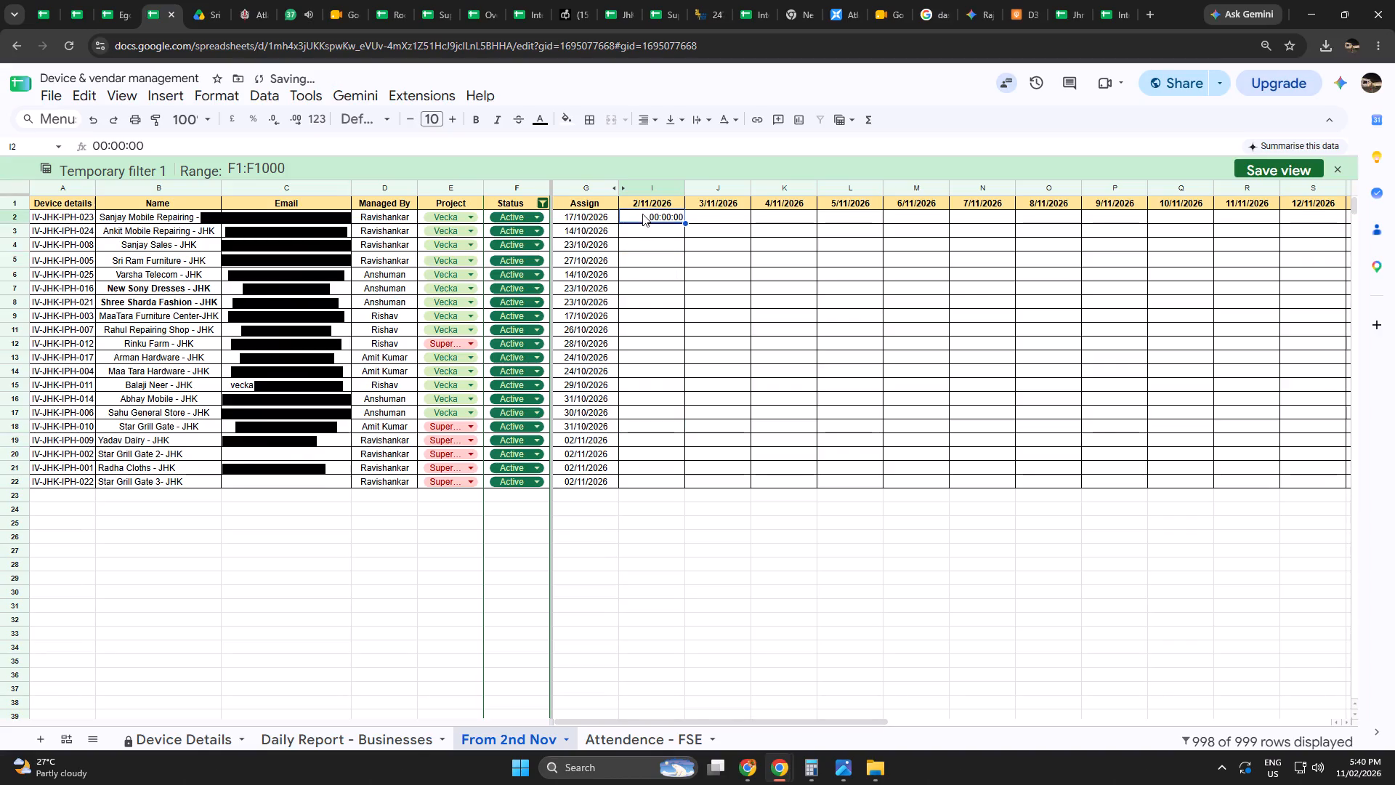
{"action": "left_click_drag", "start_coordinate": [650, 220], "coordinate": [652, 289]}
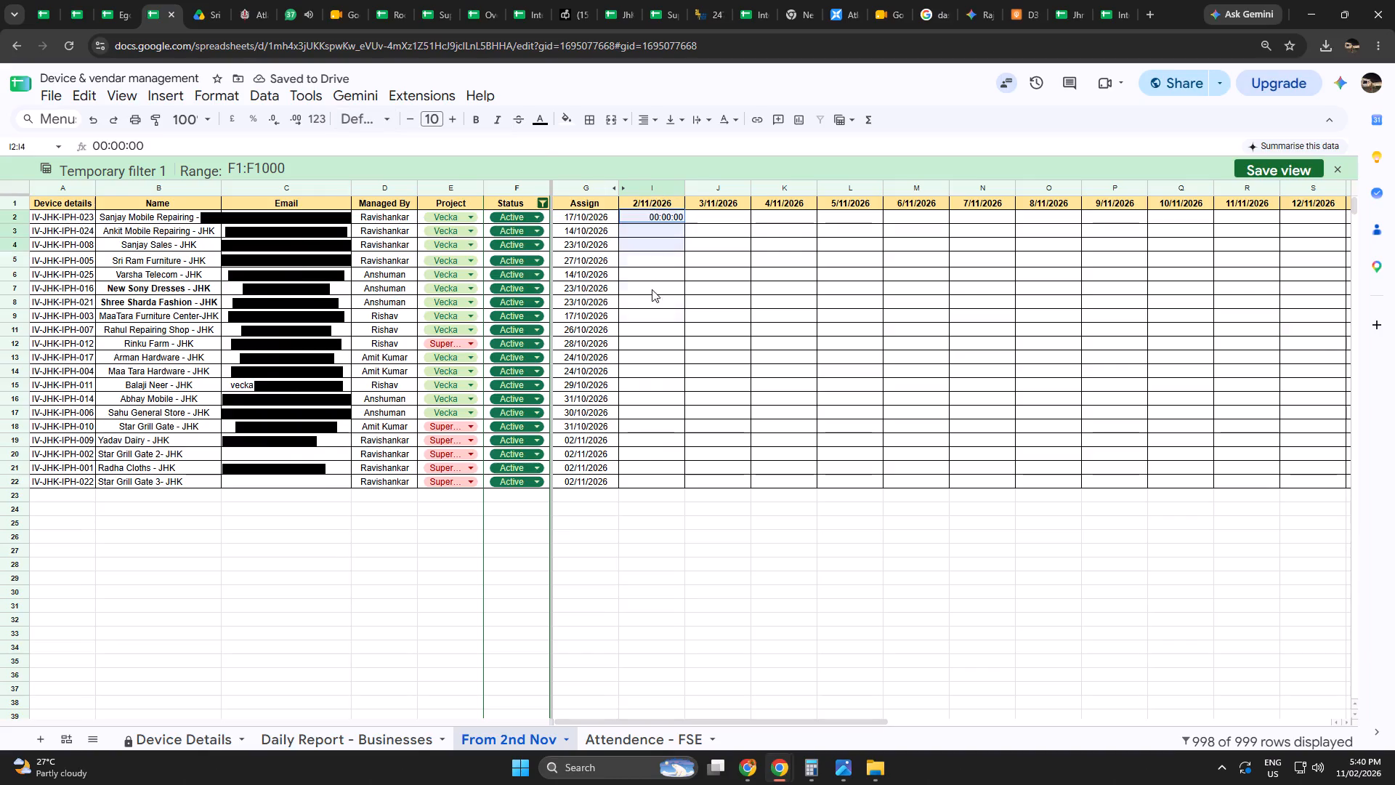
{"action": "left_click_drag", "start_coordinate": [652, 289], "coordinate": [666, 492]}
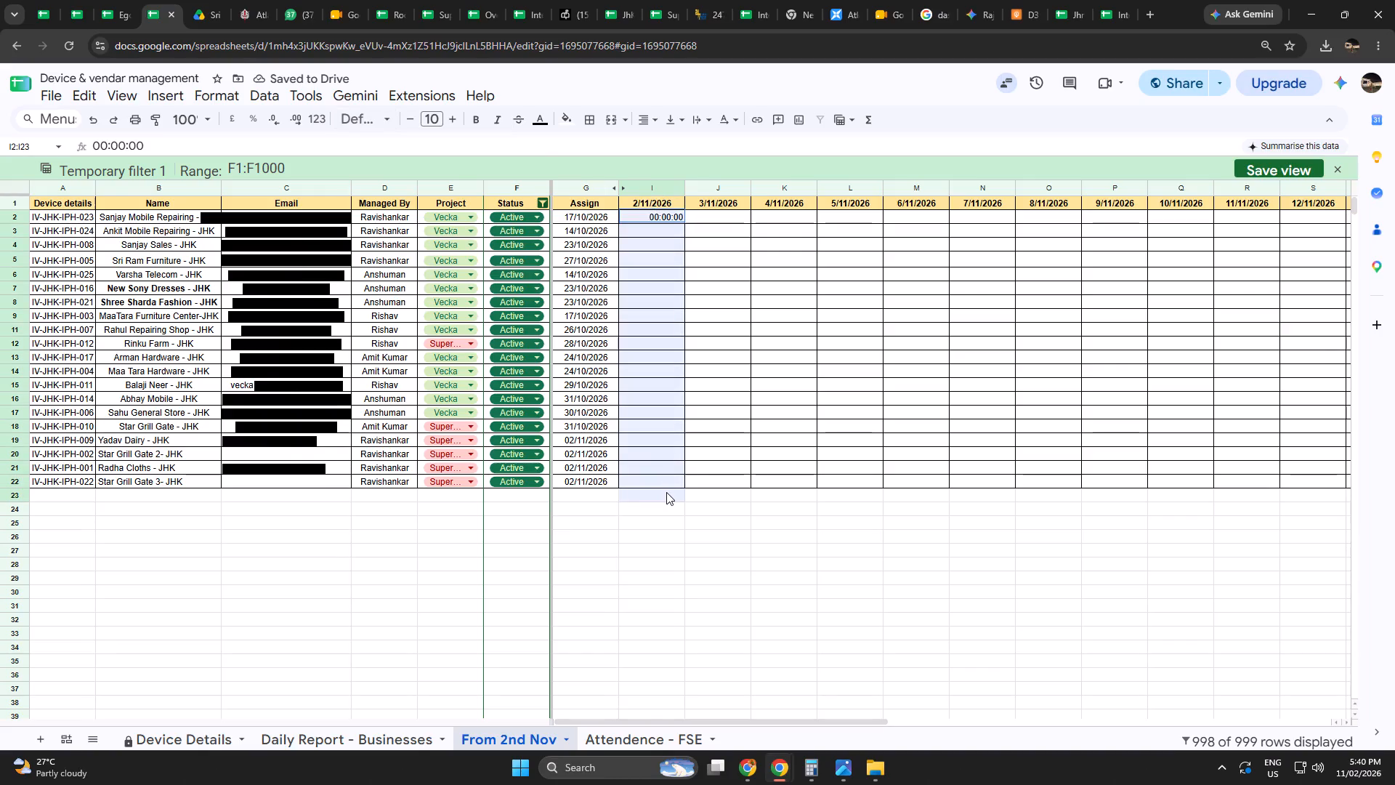
{"action": "left_click_drag", "start_coordinate": [666, 492], "coordinate": [666, 487]}
{"action": "key", "text": "ctrl+d"}
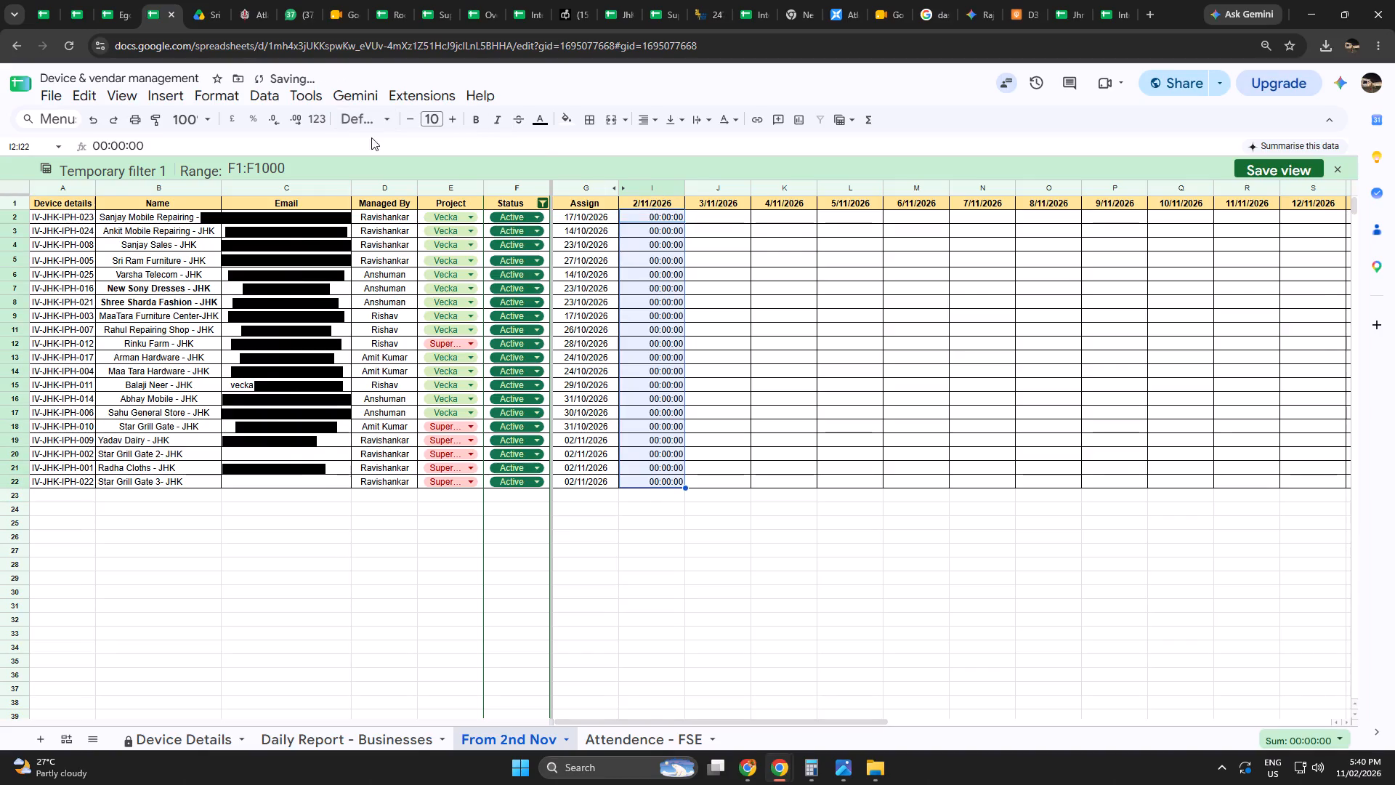
Apply the Duration number format to the whole 2/11/2026 column.
{"action": "left_click", "coordinate": [664, 194]}
{"action": "left_click", "coordinate": [650, 187]}
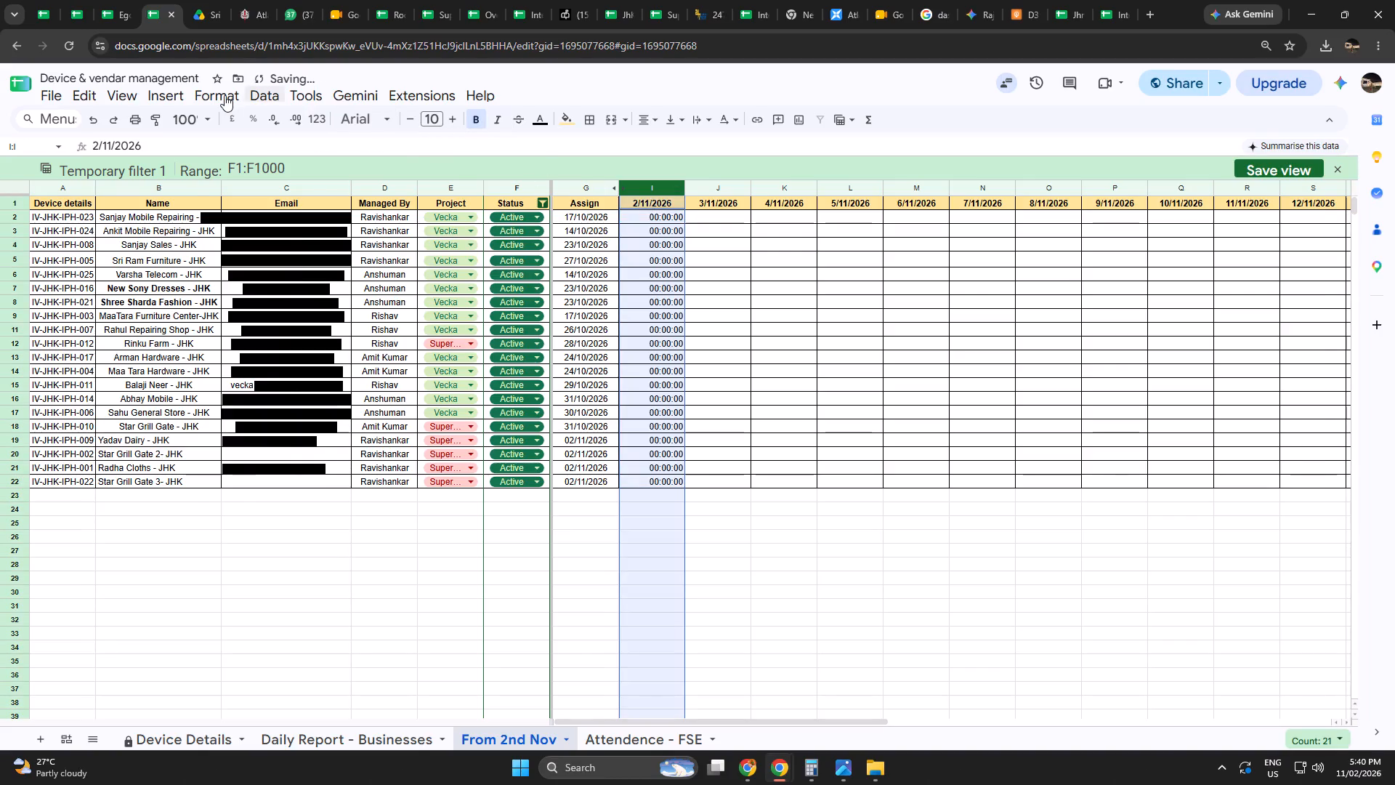
{"action": "left_click", "coordinate": [223, 95]}
{"action": "left_click", "coordinate": [247, 161]}
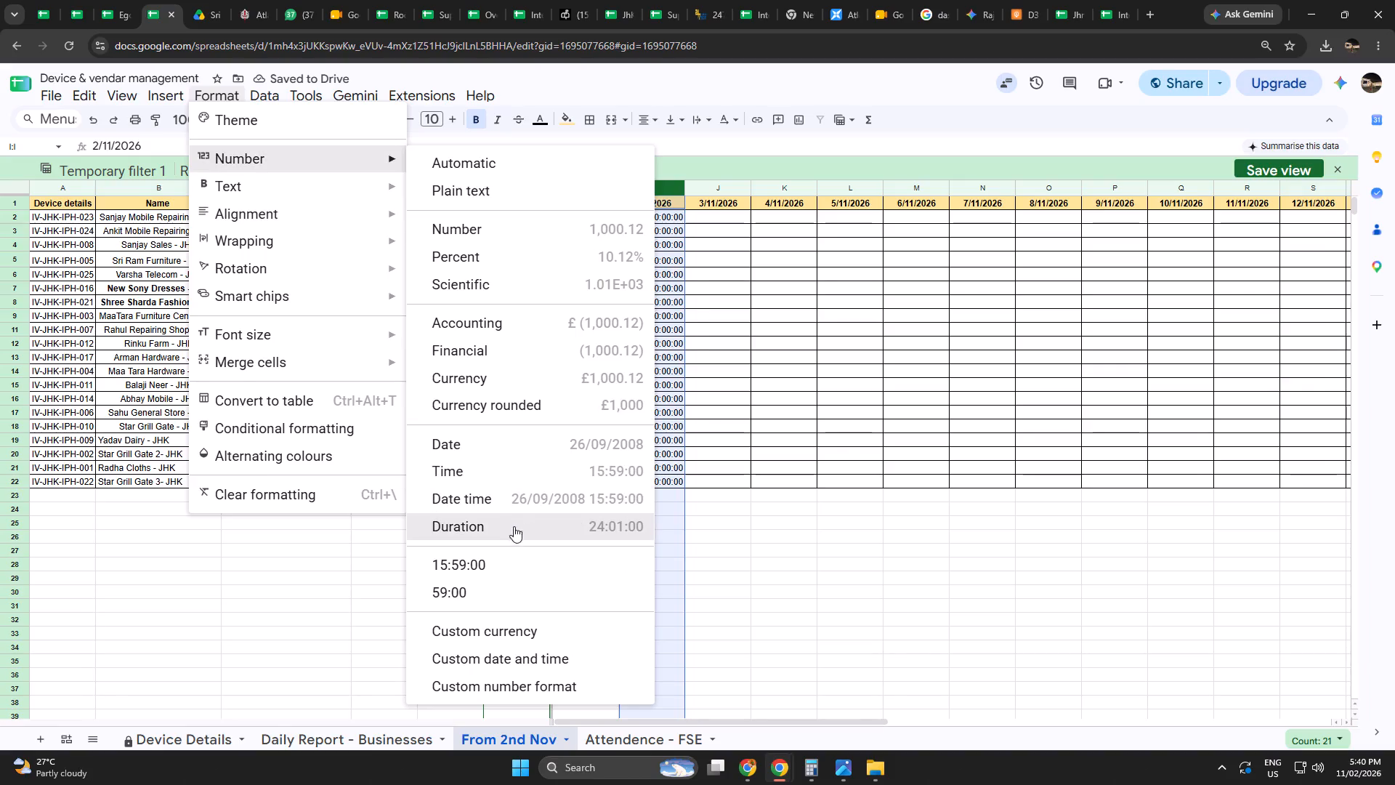
{"action": "left_click", "coordinate": [515, 533]}
{"action": "left_click", "coordinate": [743, 603]}
{"action": "left_click", "coordinate": [662, 220]}
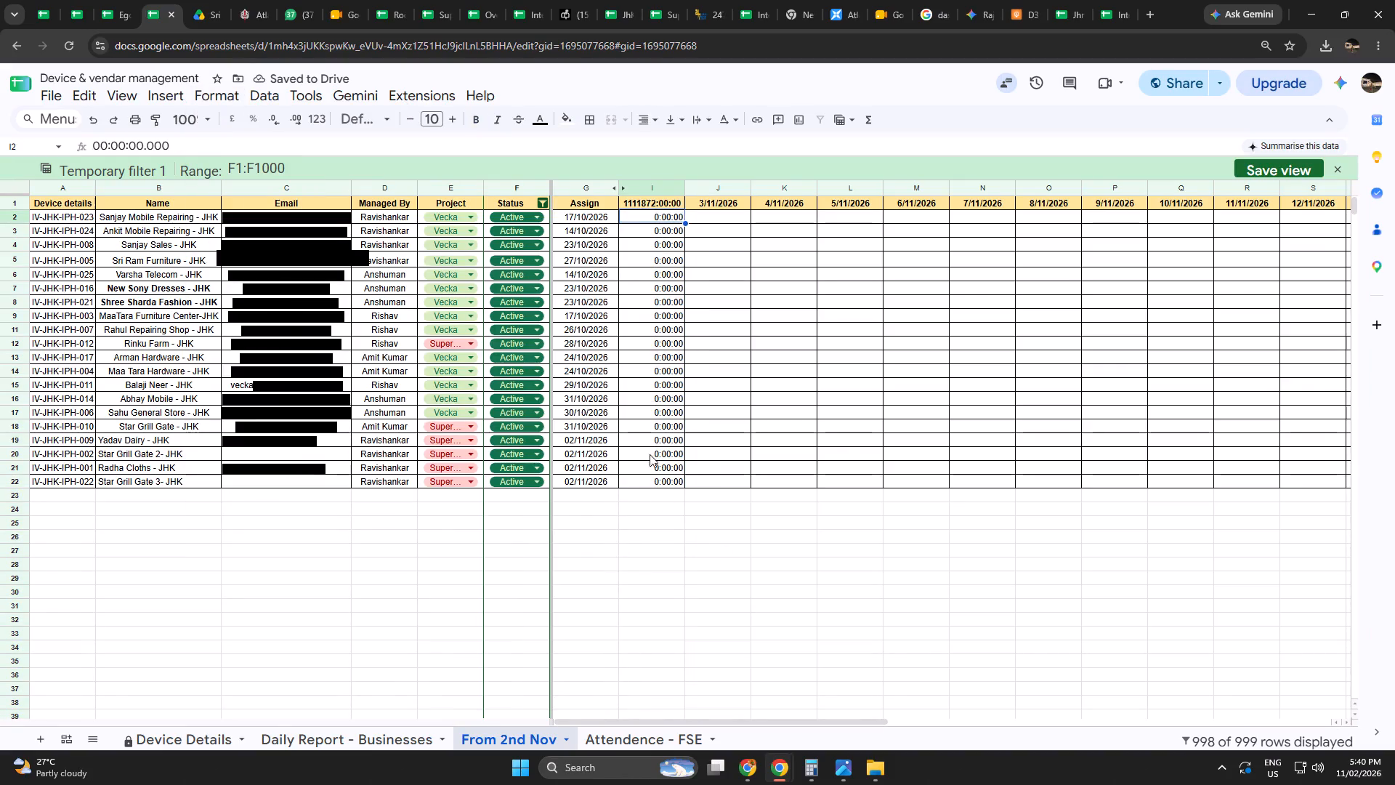
Set the duration for Star Grill Gate - JHK in row 18 of column I to 04:04:00.
{"action": "double_click", "coordinate": [666, 424]}
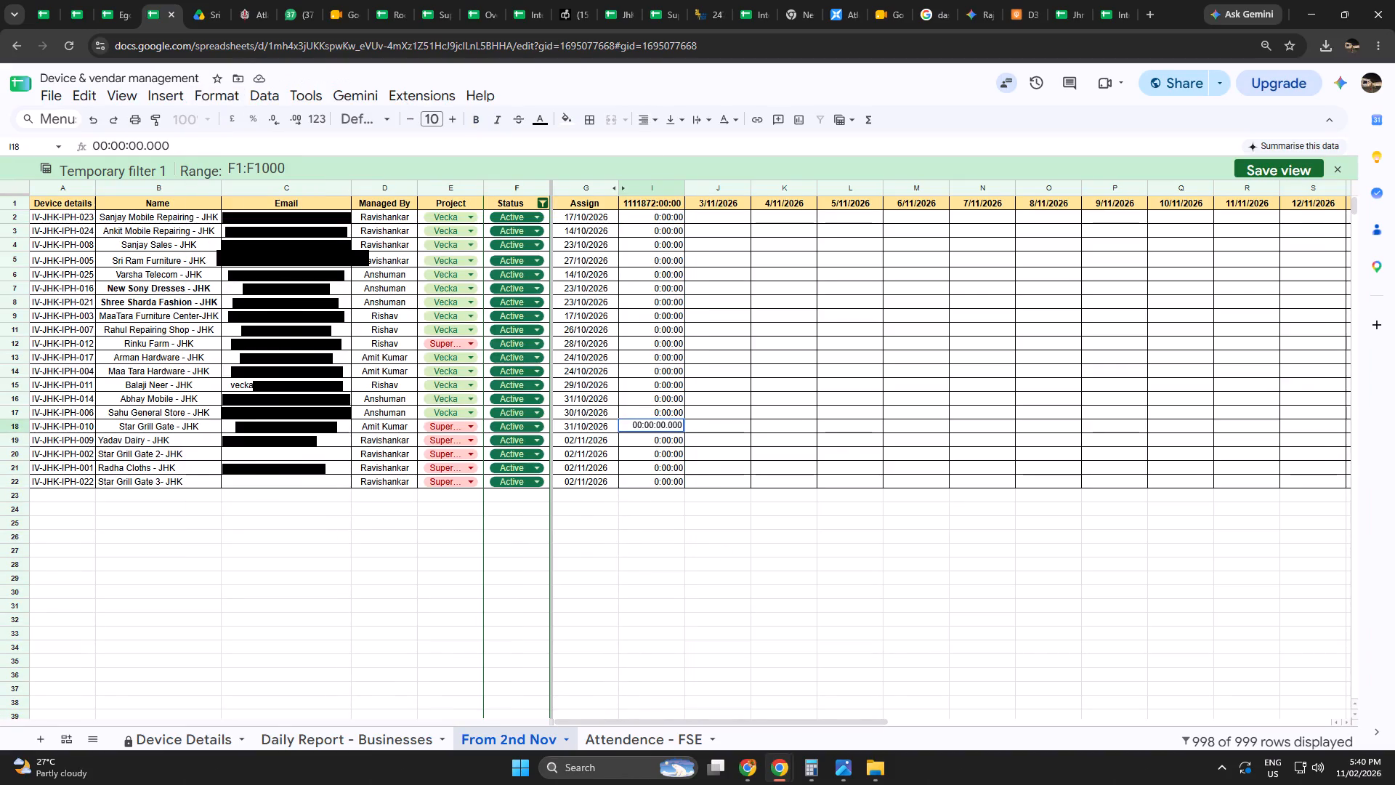
{"action": "left_click", "coordinate": [642, 424]}
{"action": "key", "text": "BackSpace"}
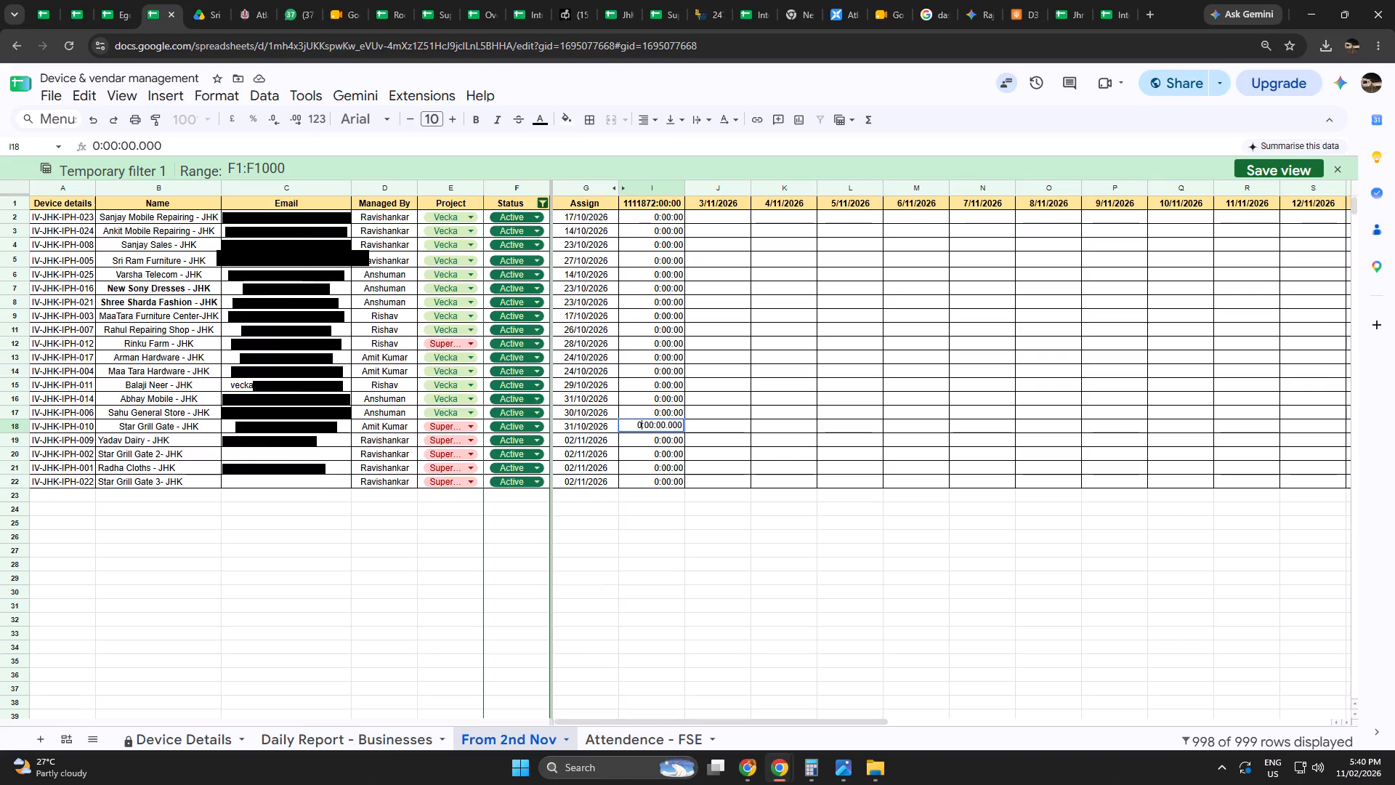
{"action": "key", "text": "4"}
{"action": "key", "text": "Right"}
{"action": "key", "text": "Right"}
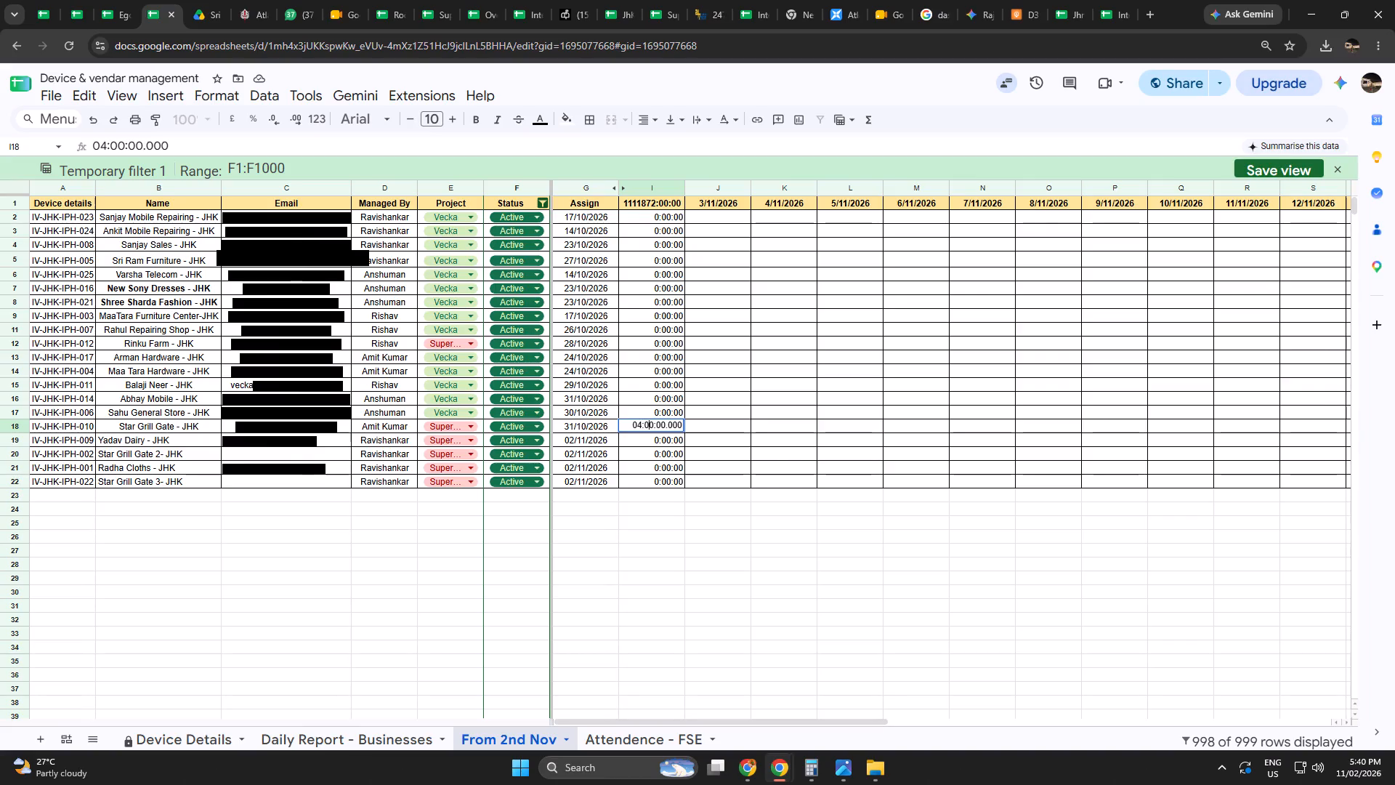
{"action": "key", "text": "Right"}
{"action": "key", "text": "BackSpace"}
{"action": "key", "text": "BackSpace"}
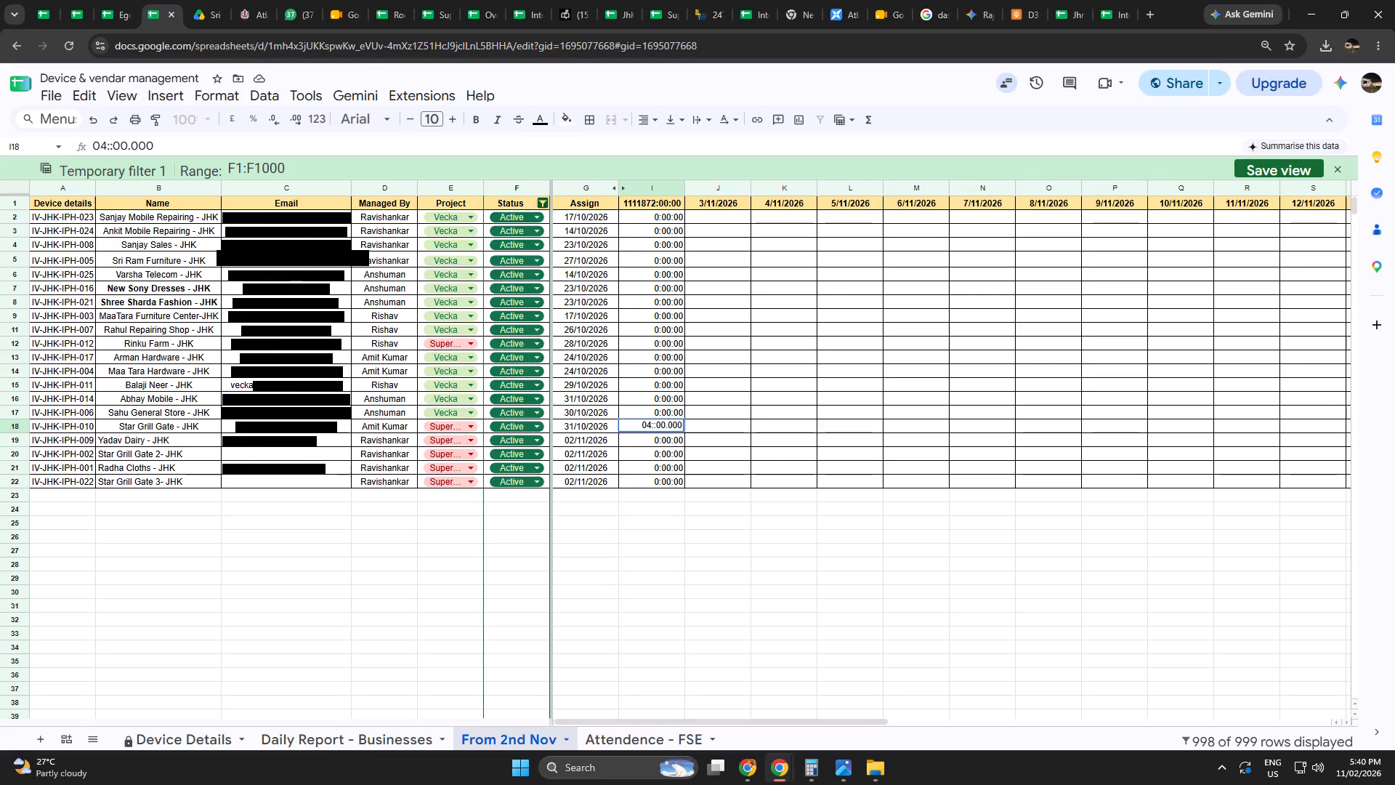
{"action": "key", "text": "4"}
{"action": "key", "text": "BackSpace"}
{"action": "type", "text": "04"}
{"action": "key", "text": "Return"}
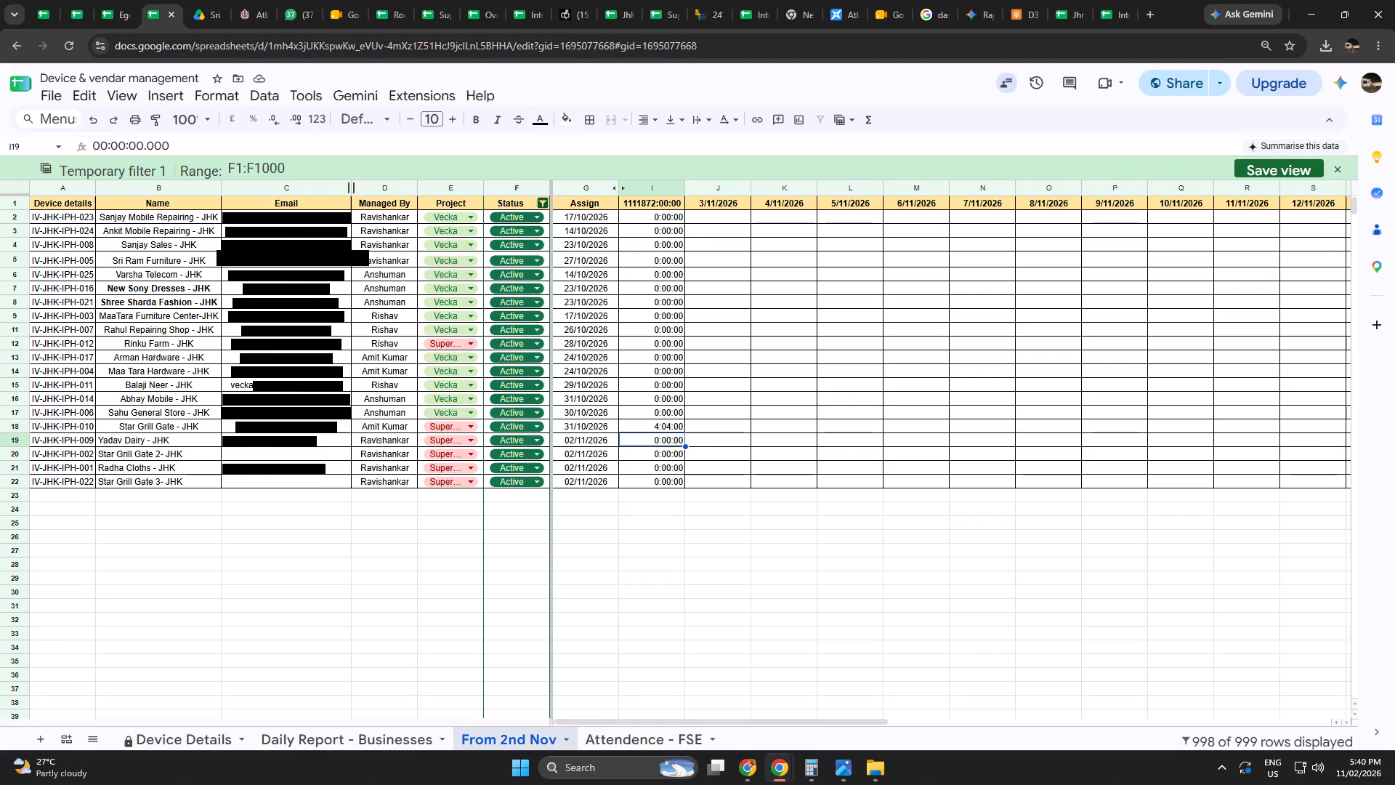
Widen the Email column slightly.
{"action": "left_click_drag", "start_coordinate": [349, 188], "coordinate": [360, 191]}
{"action": "left_click", "coordinate": [368, 567]}
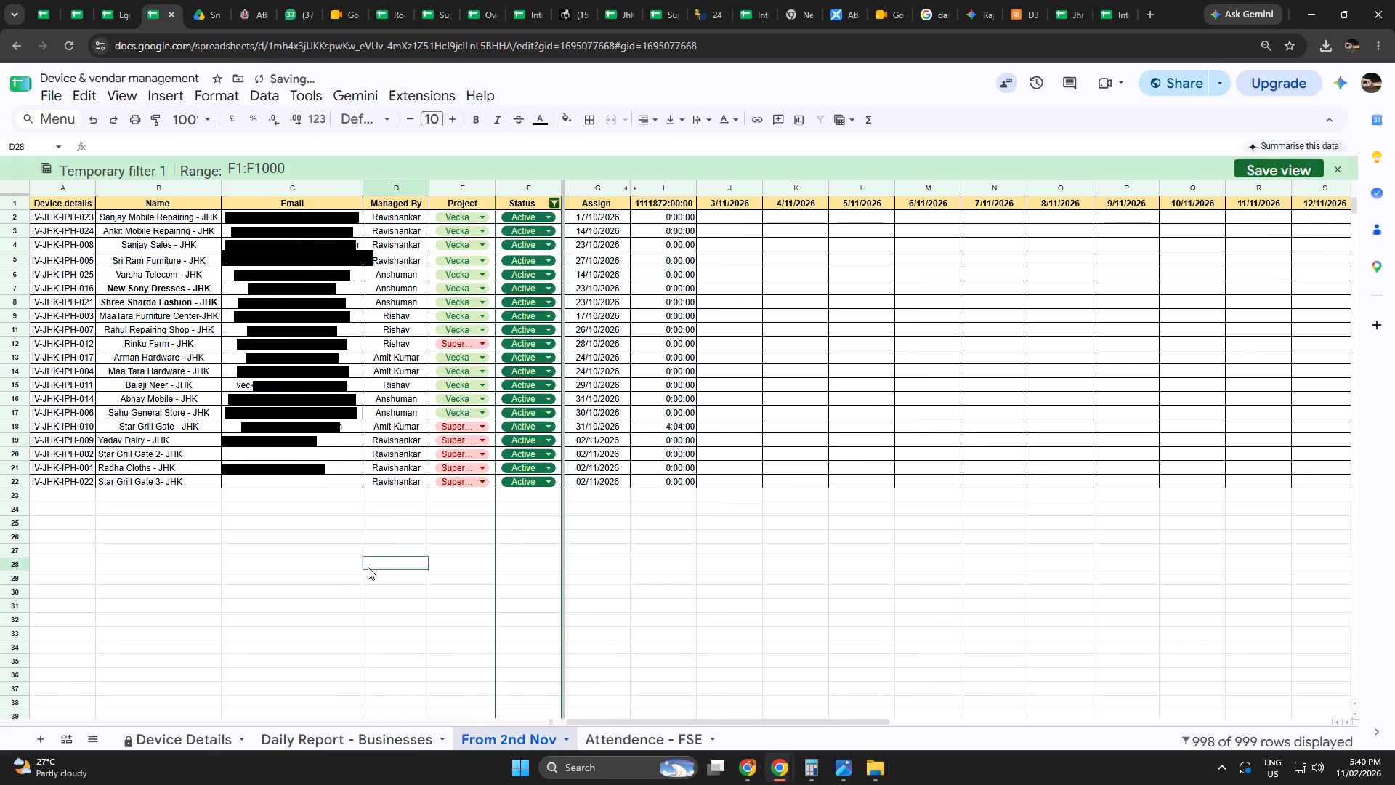
Copy the Managed By name from the Star Grill Gate row to the Star Grill Gate 2 and Star Grill Gate 3 rows.
{"action": "left_click", "coordinate": [381, 454]}
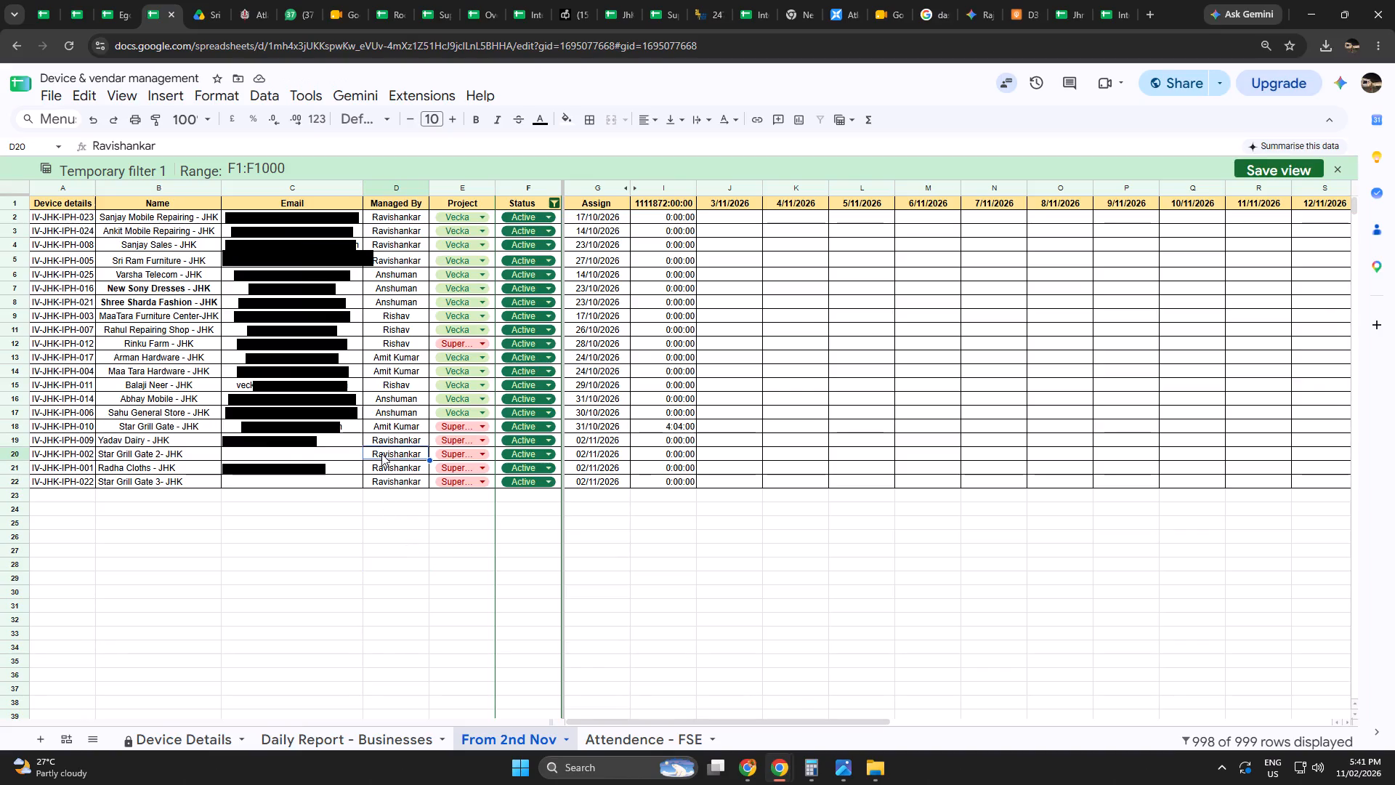
{"action": "left_click", "coordinate": [395, 430]}
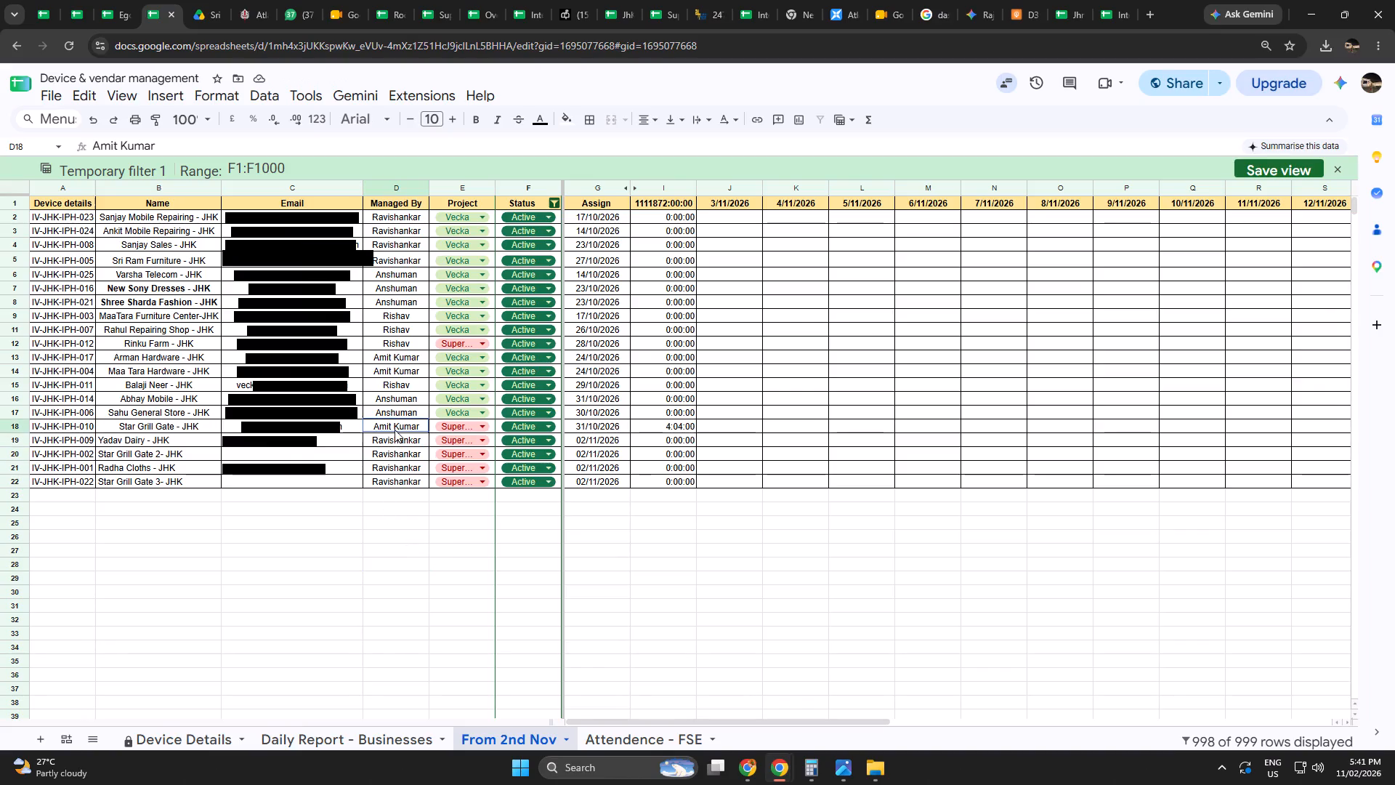
{"action": "key", "text": "ctrl+c"}
{"action": "left_click", "coordinate": [400, 457]}
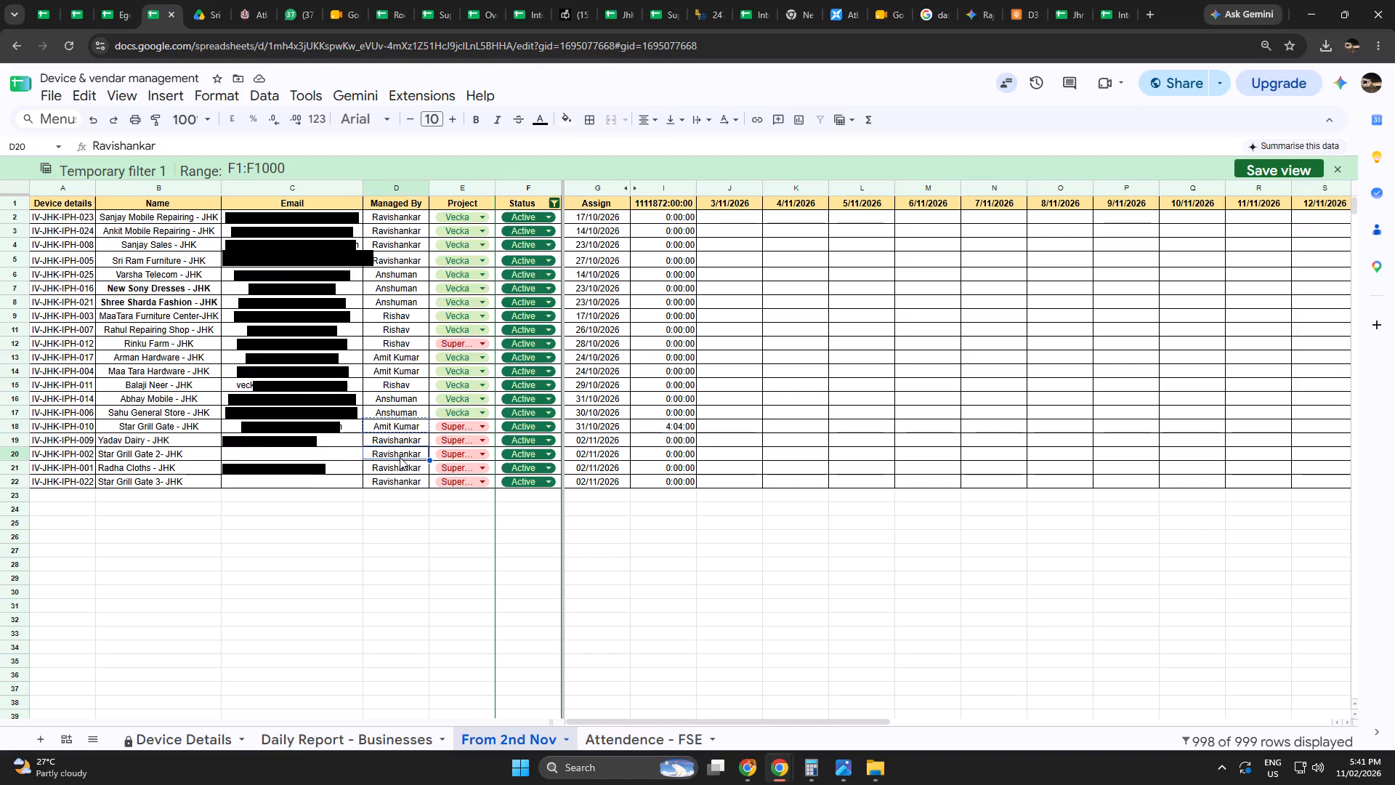
{"action": "key", "text": "ctrl+v"}
{"action": "left_click", "coordinate": [392, 486]}
{"action": "key", "text": "ctrl+v"}
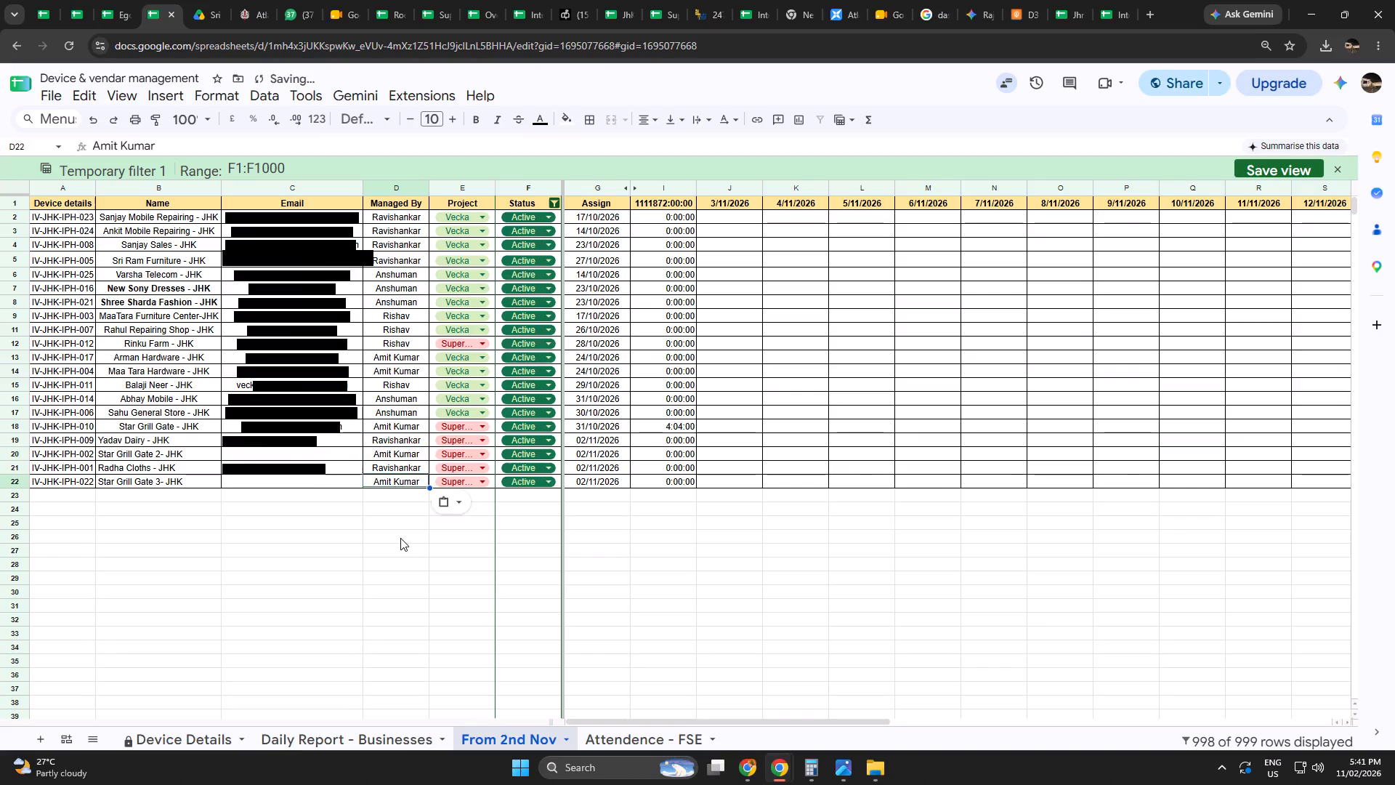
{"action": "left_click", "coordinate": [400, 538]}
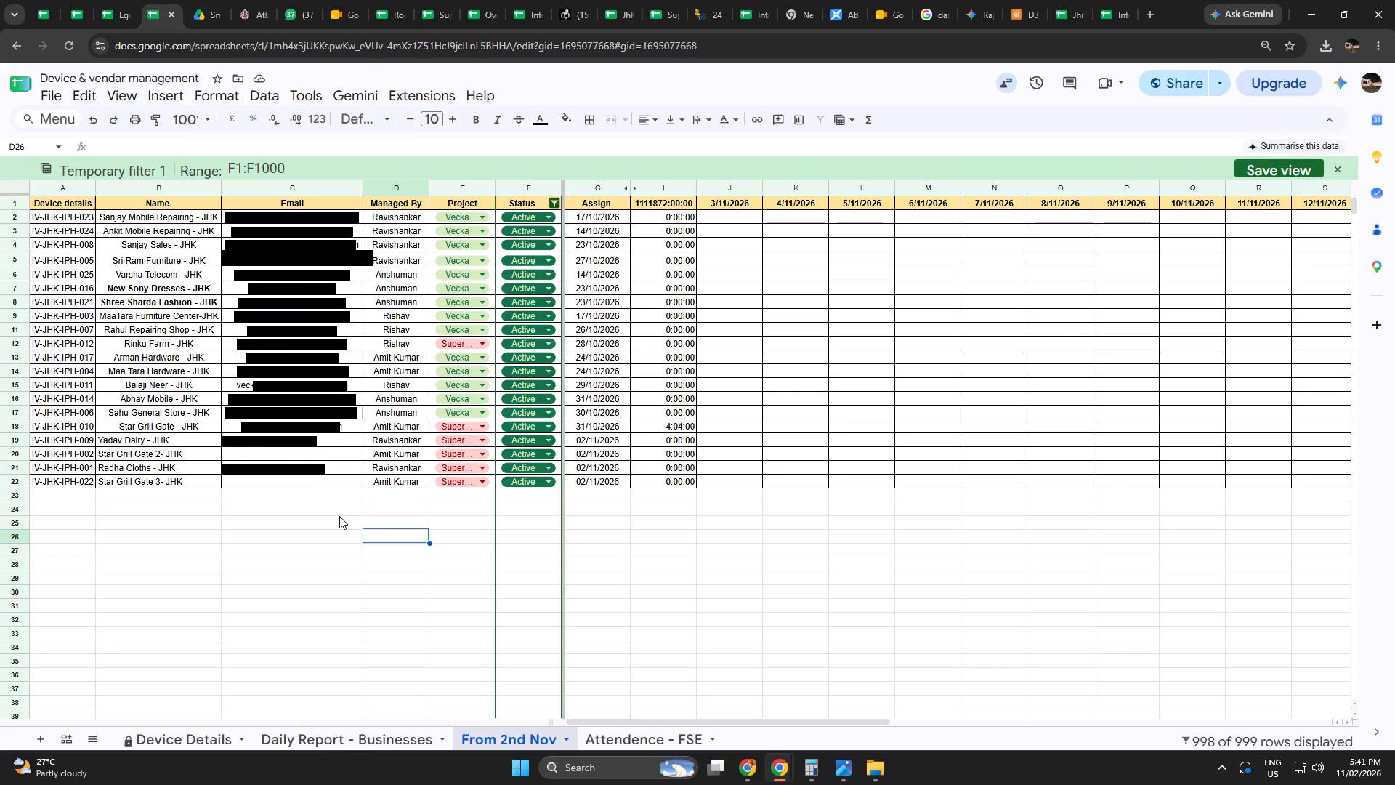
Switch to Calculator and add the session minutes 30 + 30 + 30 + 30 + 3 + 30 + 1 + 30 + 5.
{"action": "type", "text": "cal"}
{"action": "key", "text": "Return"}
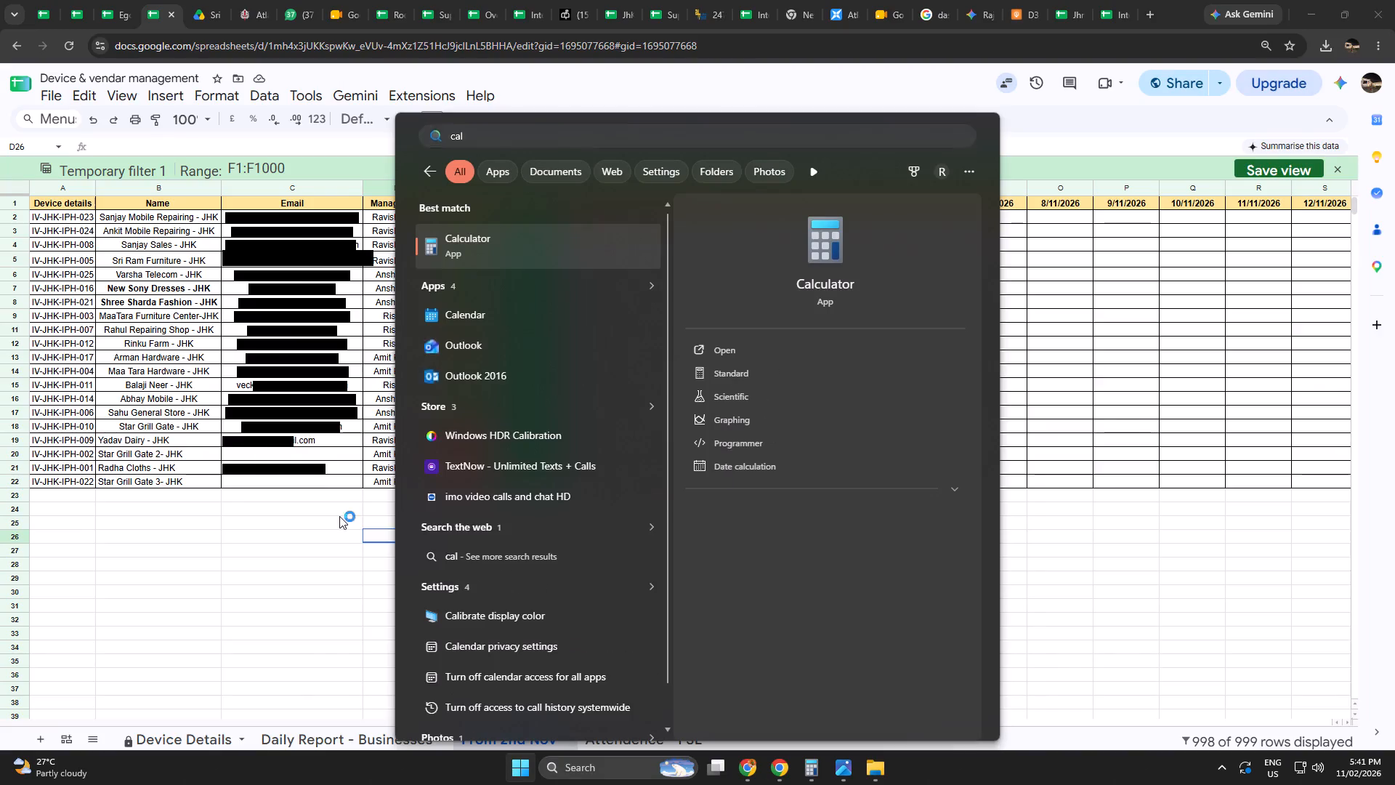
{"action": "type", "text": "30"}
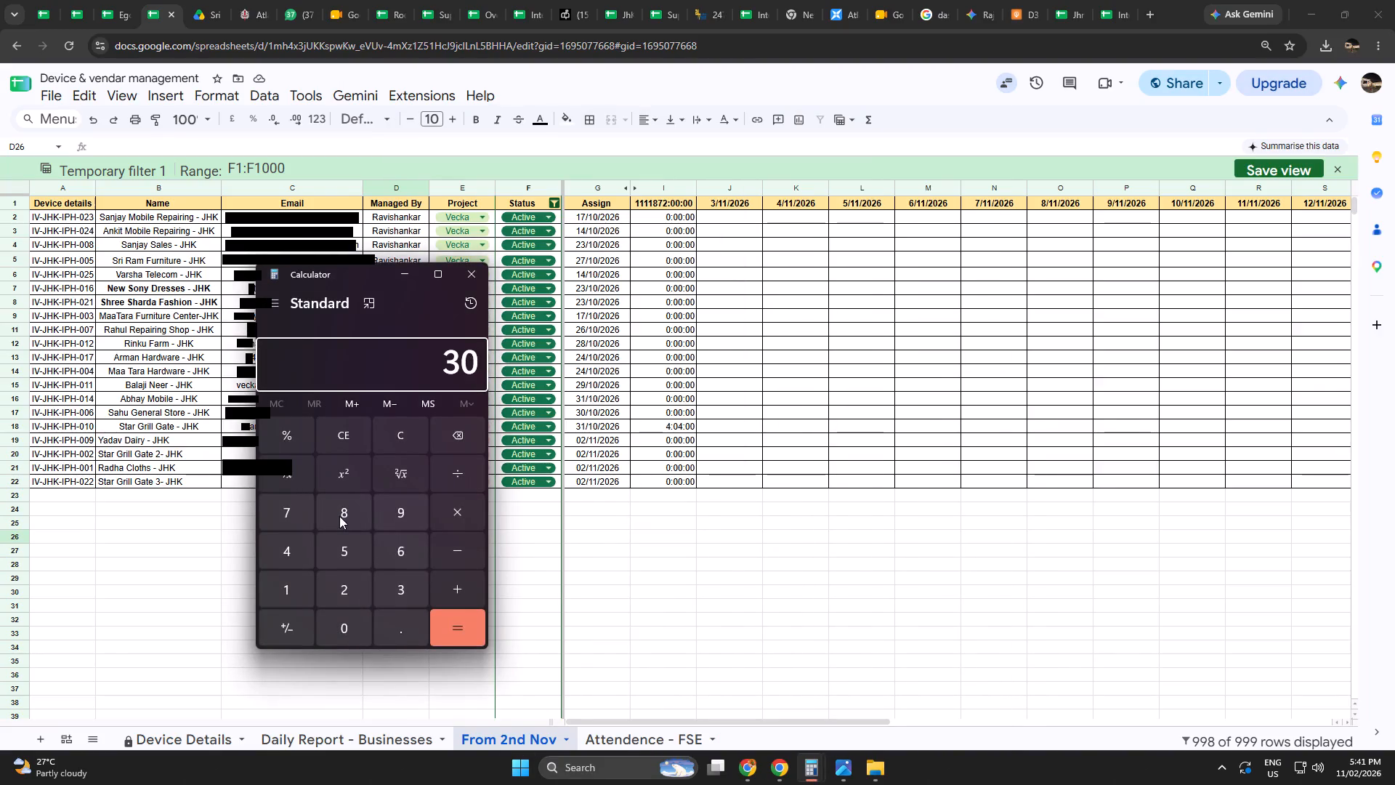
{"action": "key", "text": "plus"}
{"action": "type", "text": "30+"}
{"action": "type", "text": "30+"}
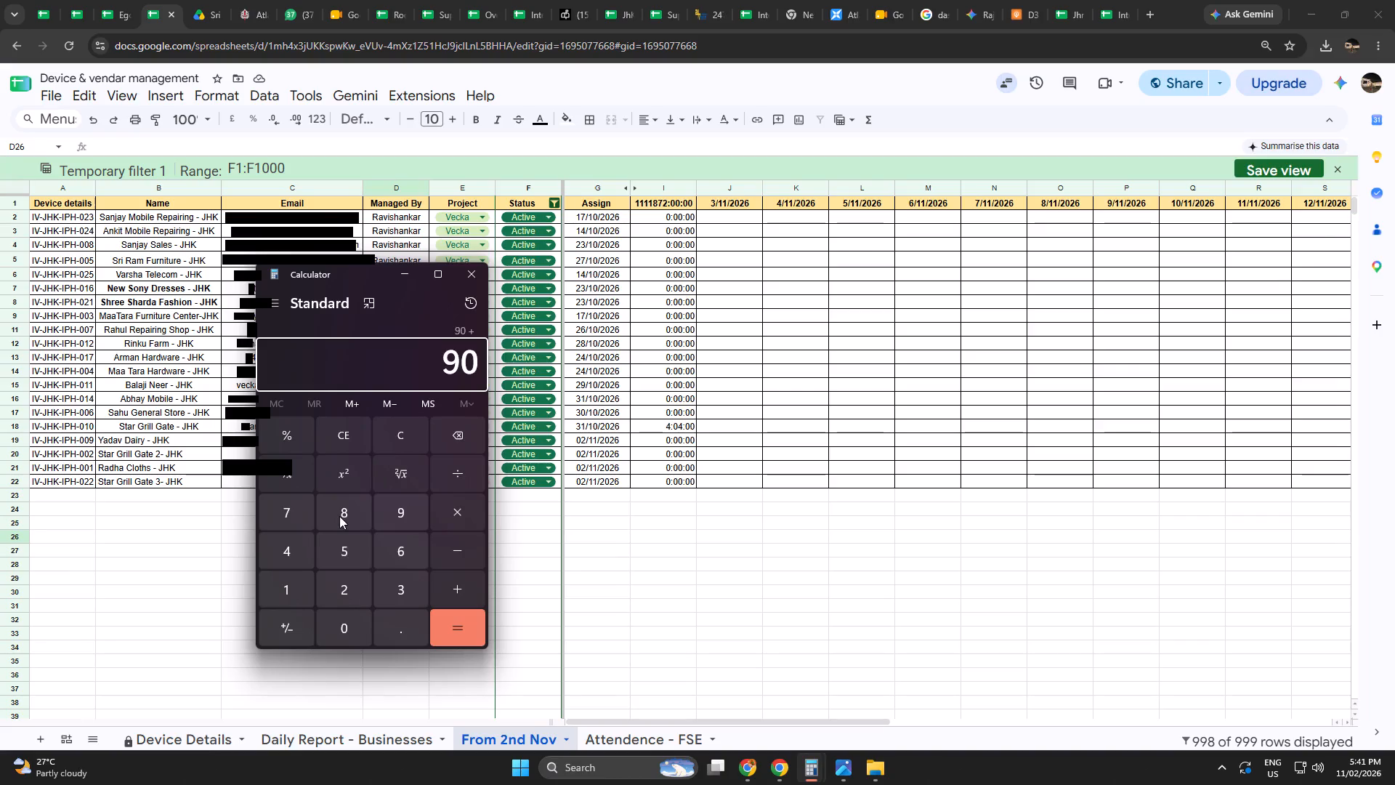
{"action": "type", "text": "30+"}
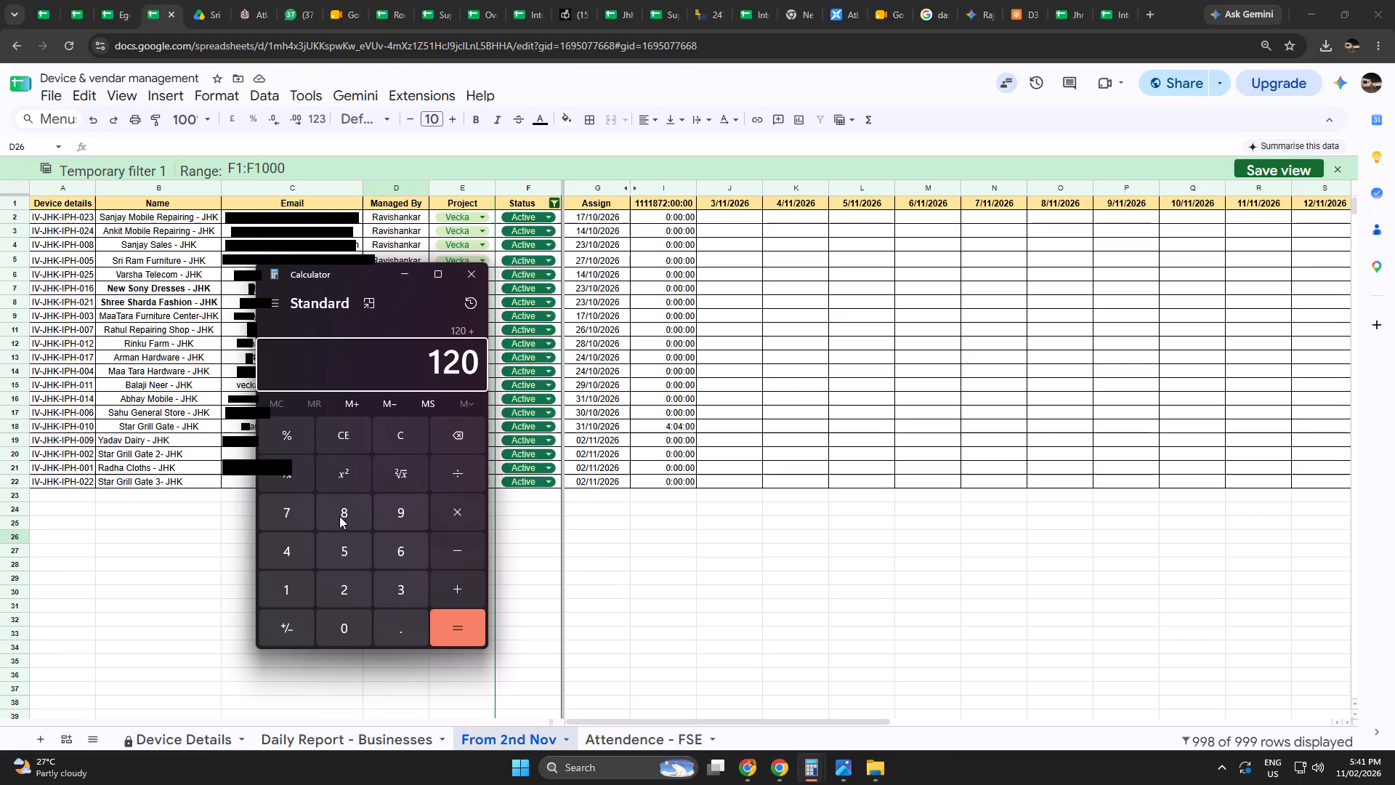
{"action": "type", "text": "3+"}
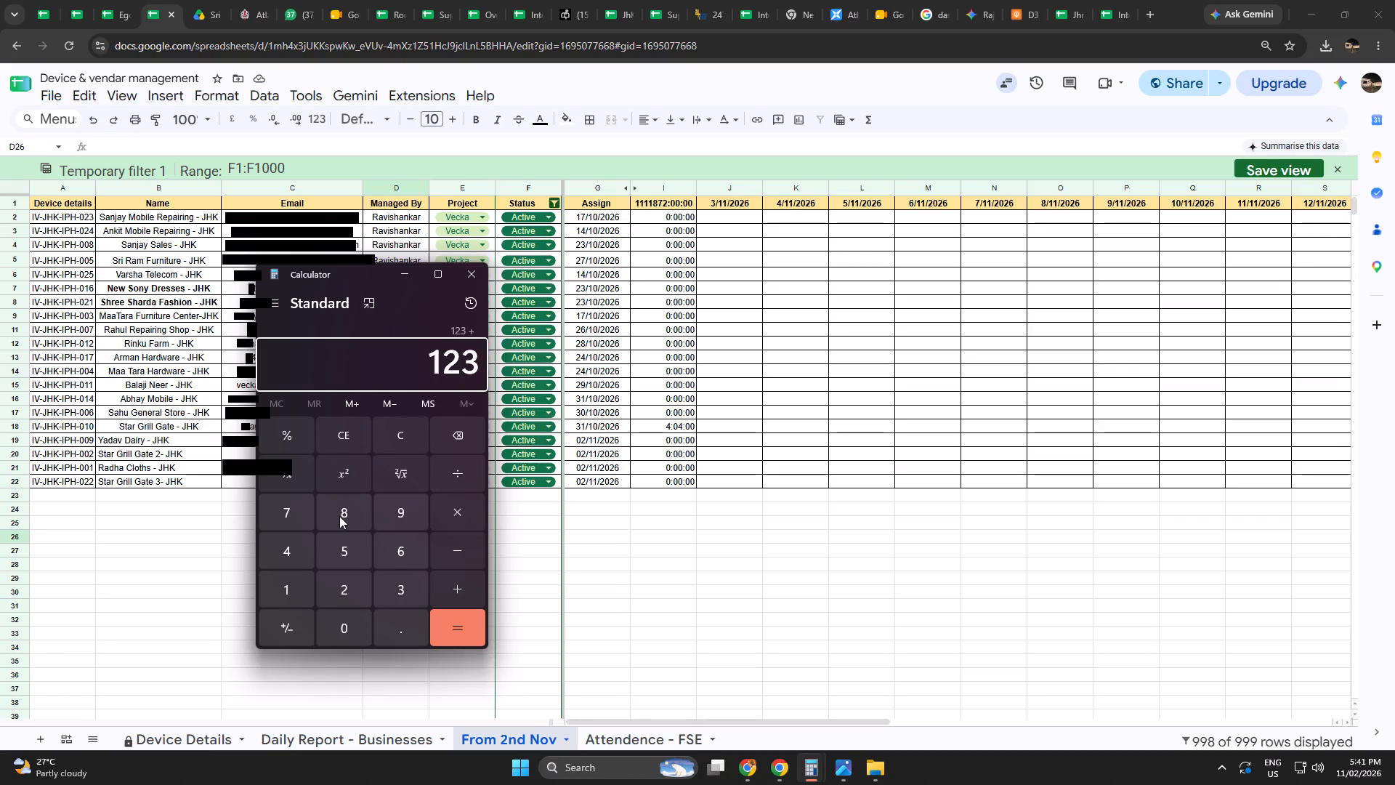
{"action": "type", "text": "30+"}
{"action": "type", "text": "1+"}
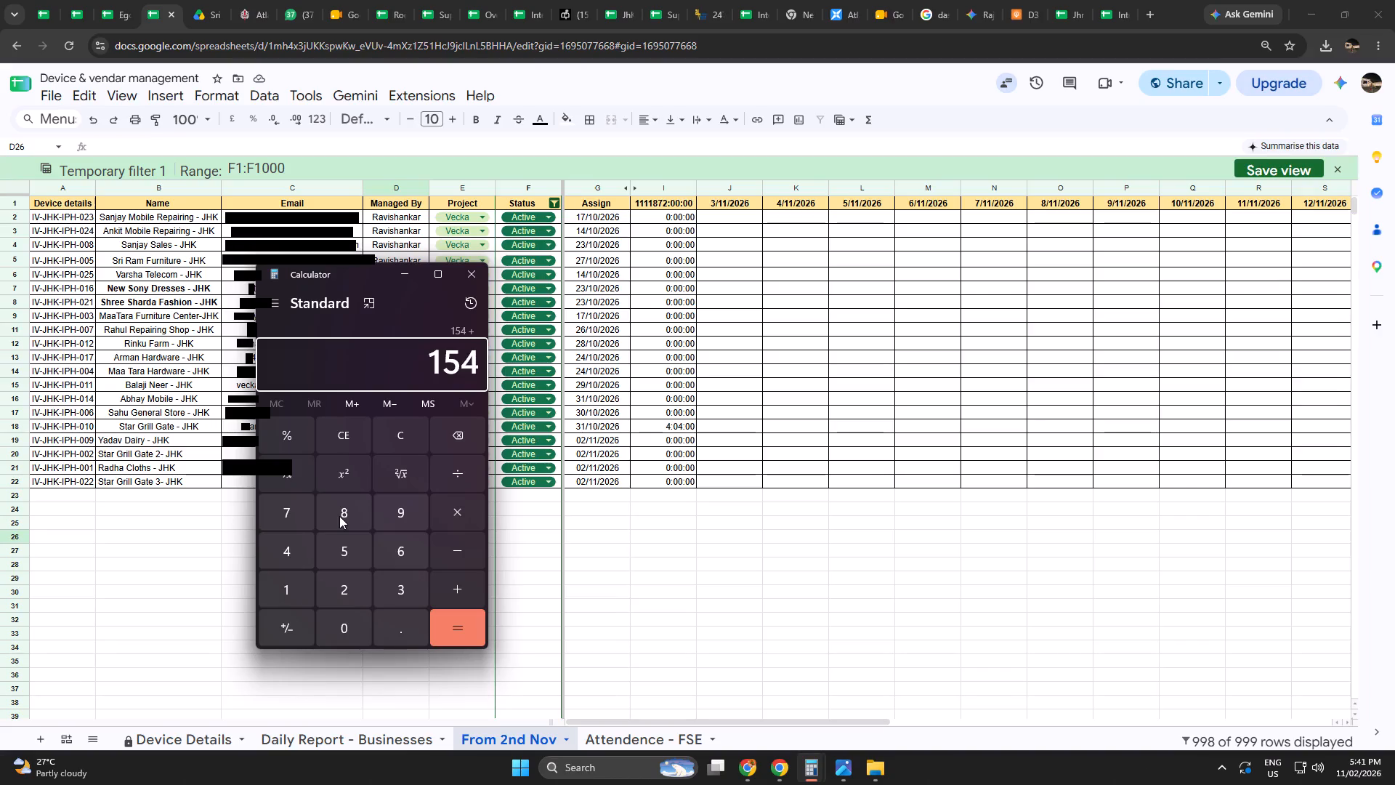
{"action": "type", "text": "30+"}
{"action": "key", "text": "5"}
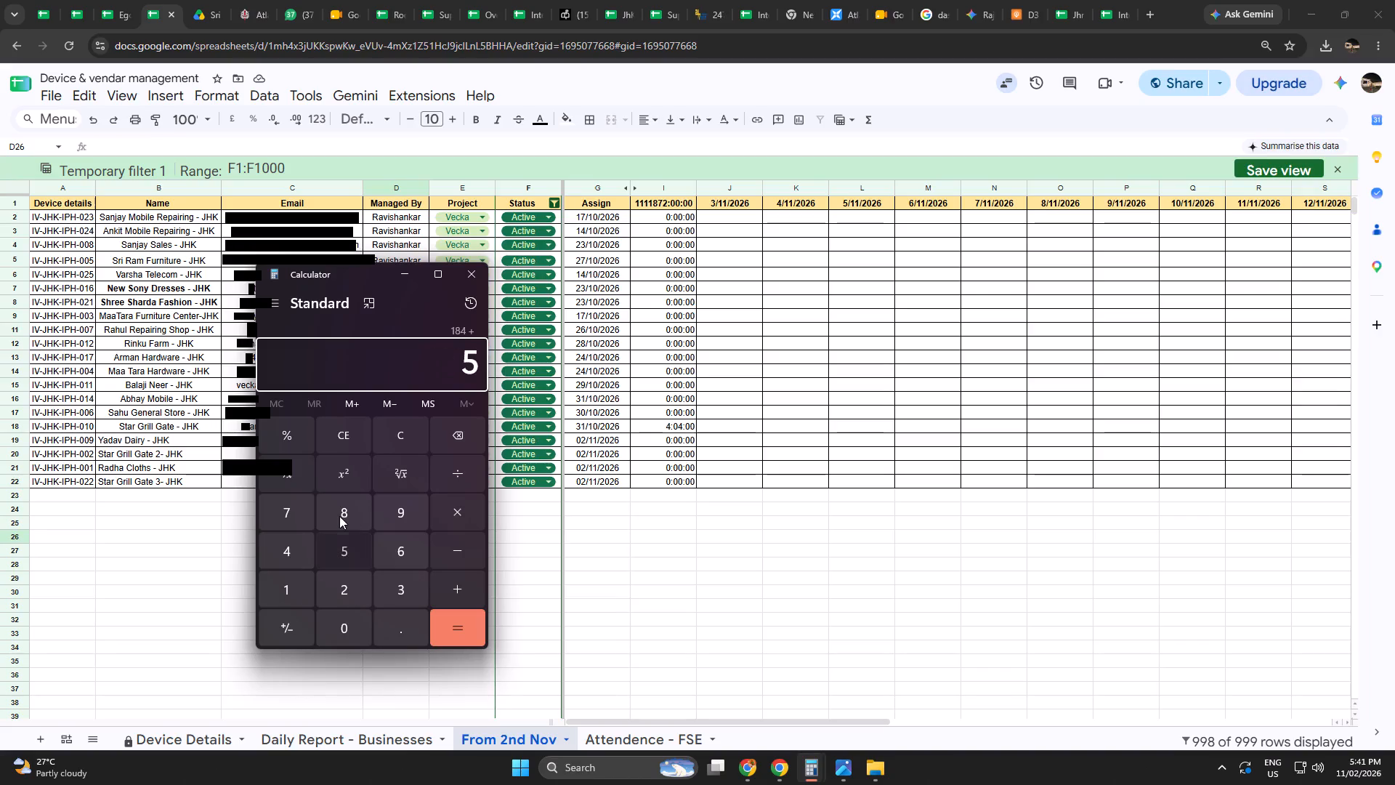
{"action": "key", "text": "Return"}
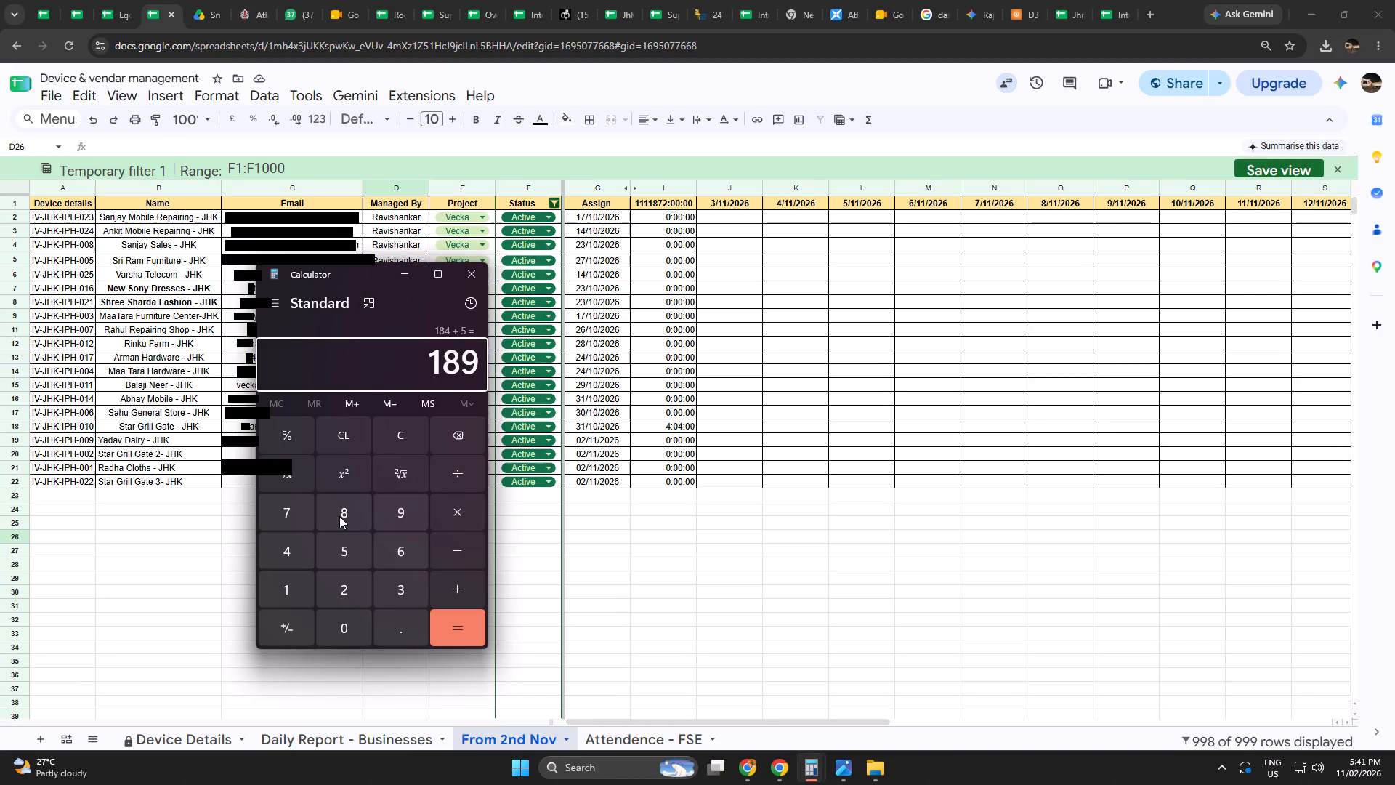
{"action": "left_click", "coordinate": [394, 279]}
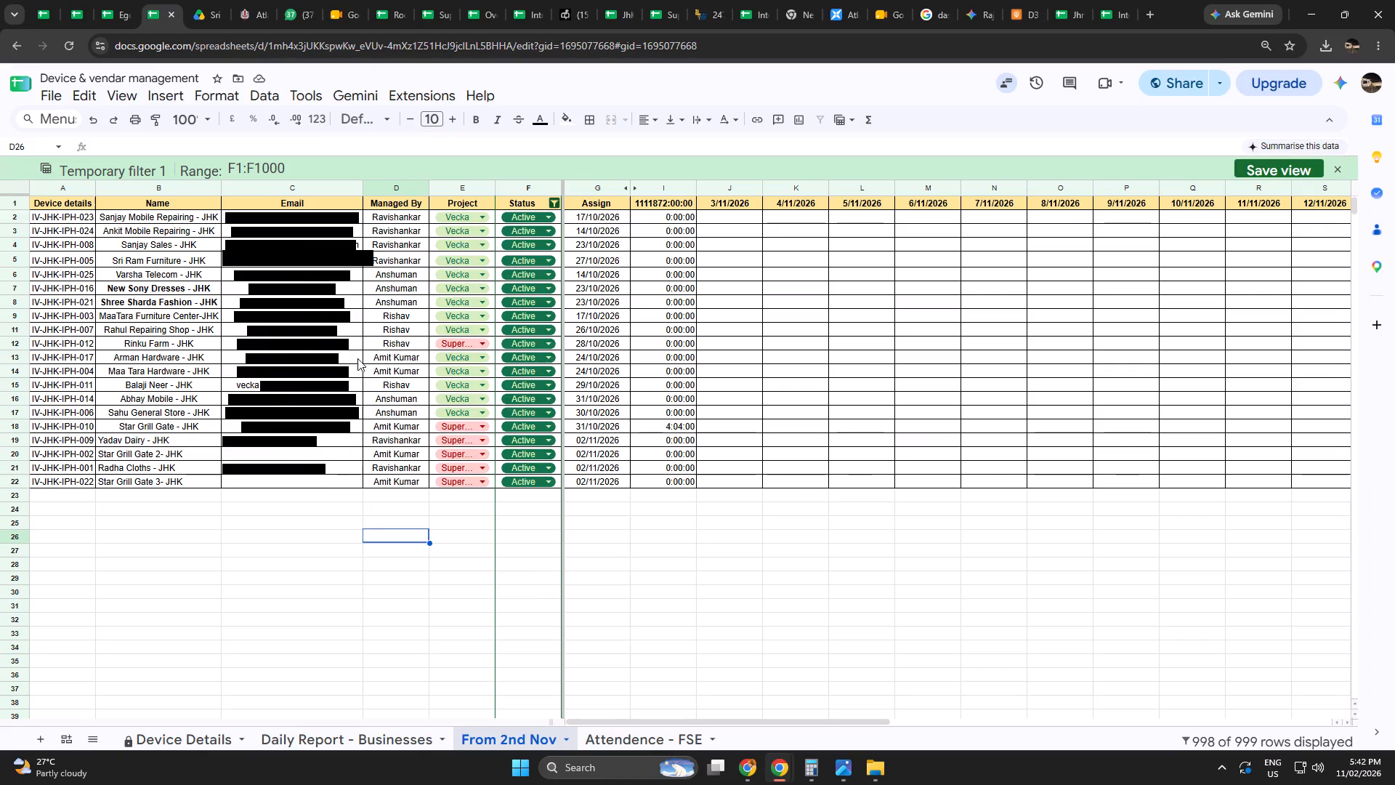
Set the 2/11/2026 duration for Maa Tara Hardware - JHK in row 14 of column I to 03:09:00.
{"action": "double_click", "coordinate": [668, 371]}
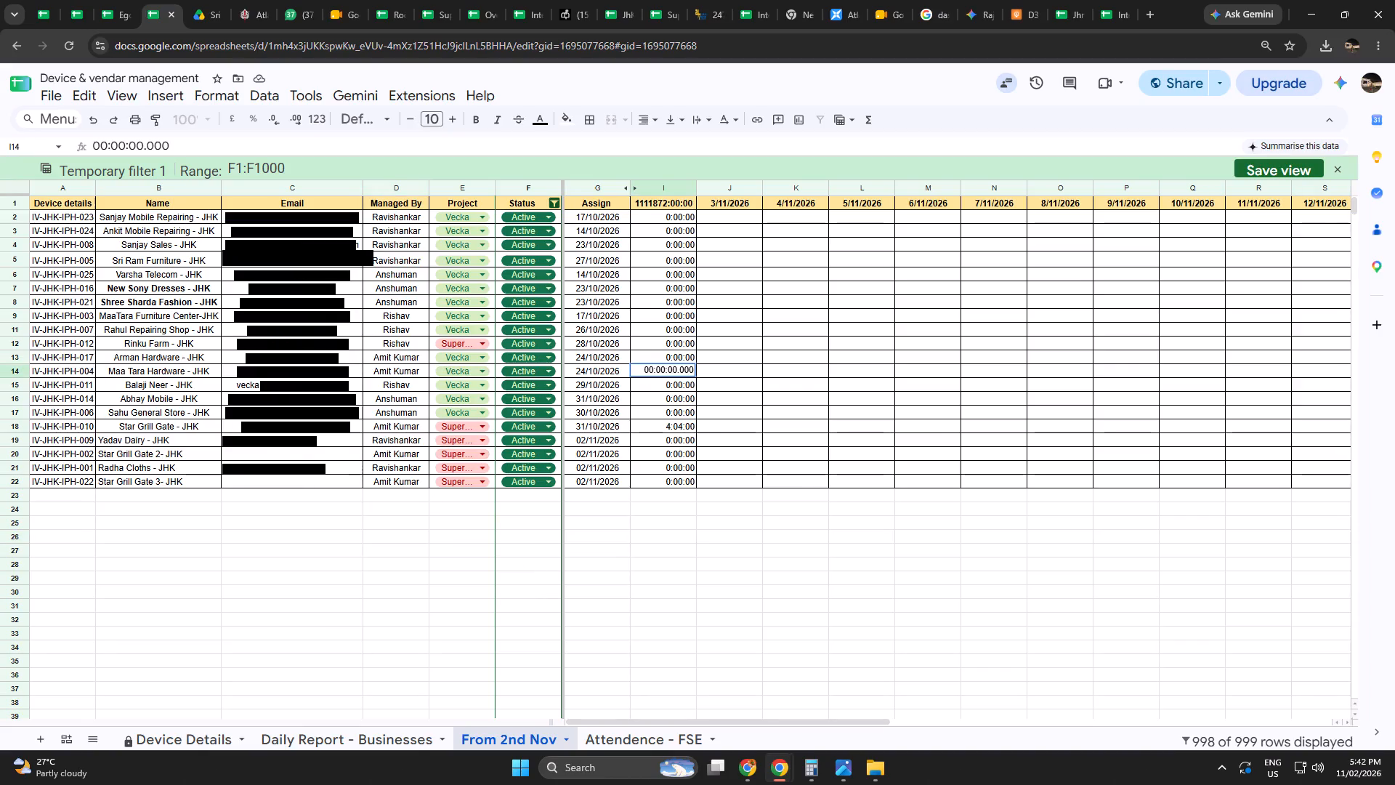
{"action": "left_click", "coordinate": [652, 366]}
{"action": "key", "text": "BackSpace"}
{"action": "key", "text": "3"}
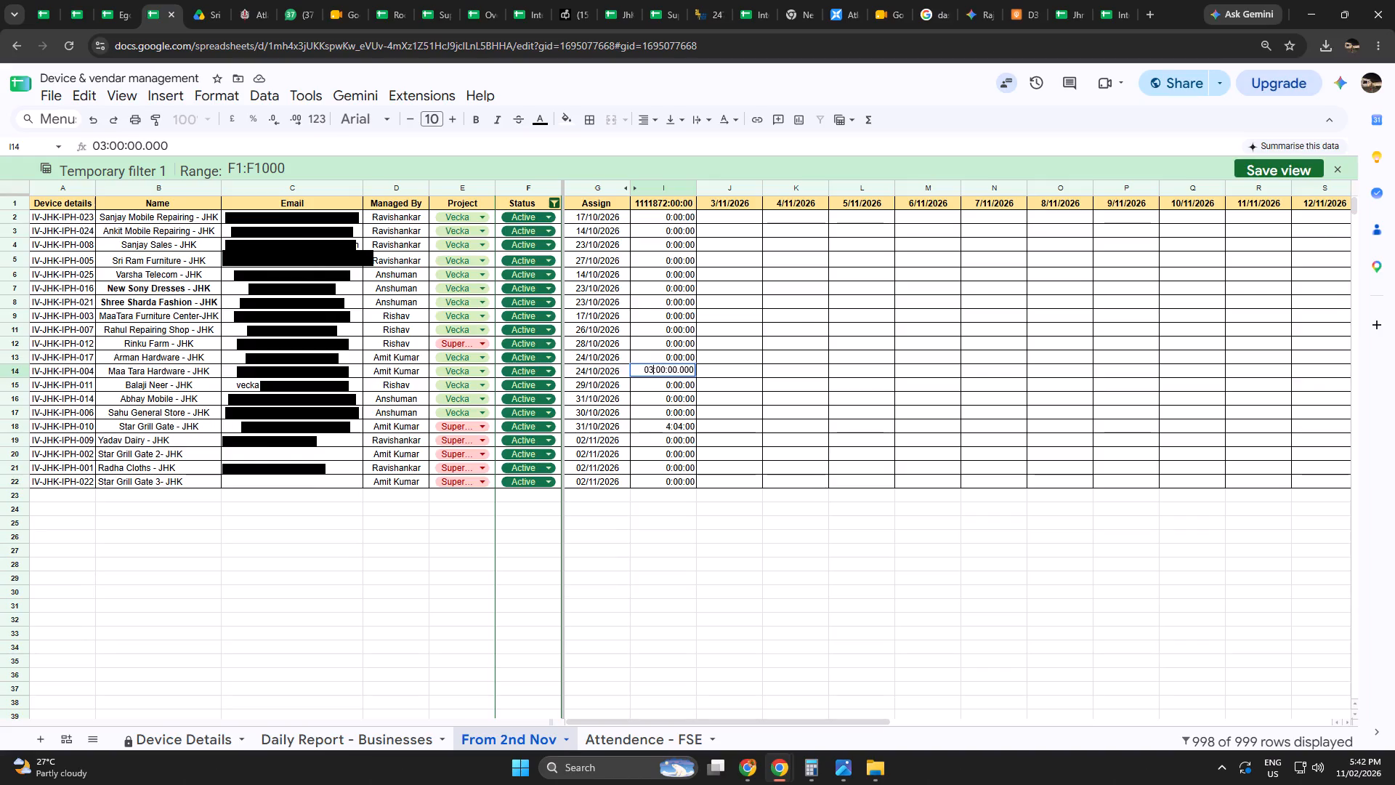
{"action": "key", "text": "Right"}
{"action": "key", "text": "Right"}
{"action": "key", "text": "Right"}
{"action": "key", "text": "BackSpace"}
{"action": "key", "text": "9"}
{"action": "key", "text": "Return"}
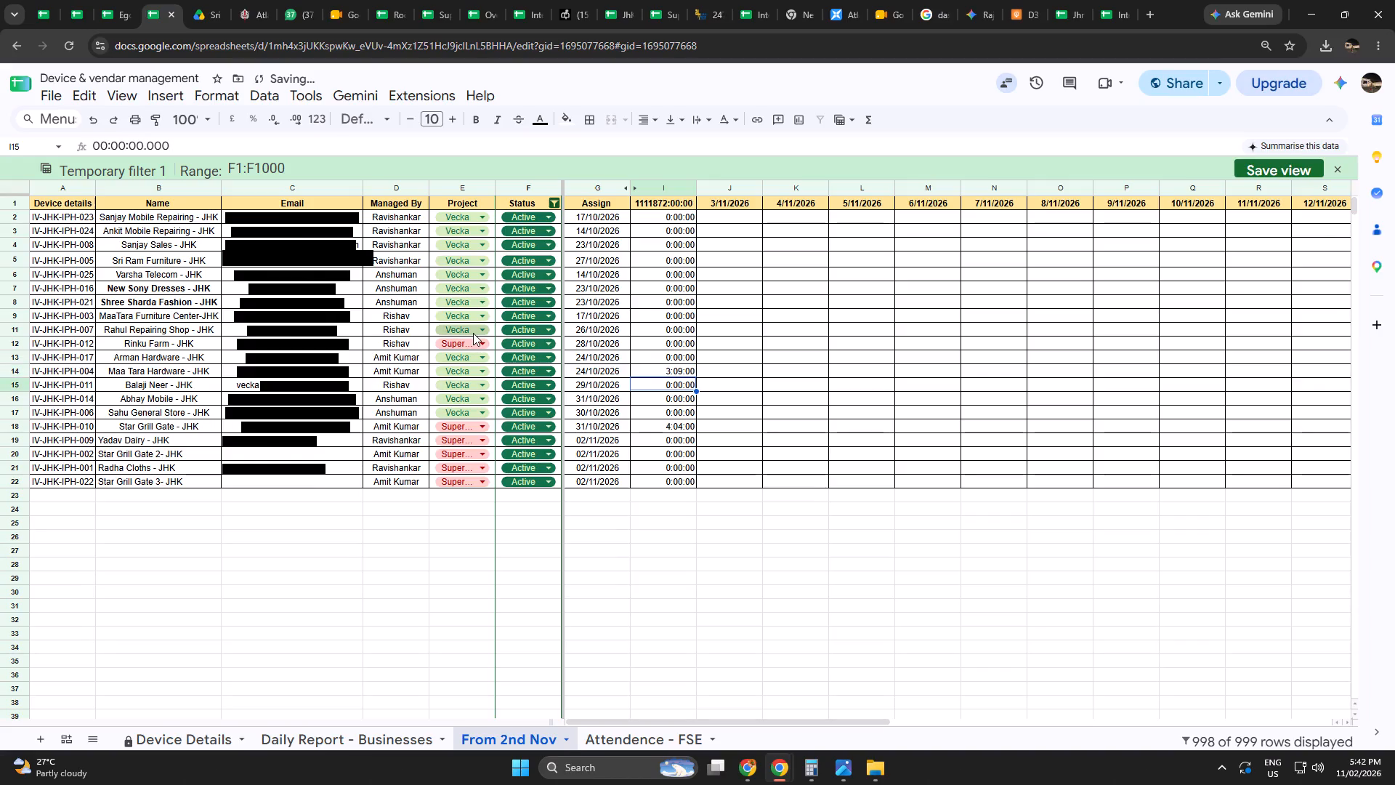
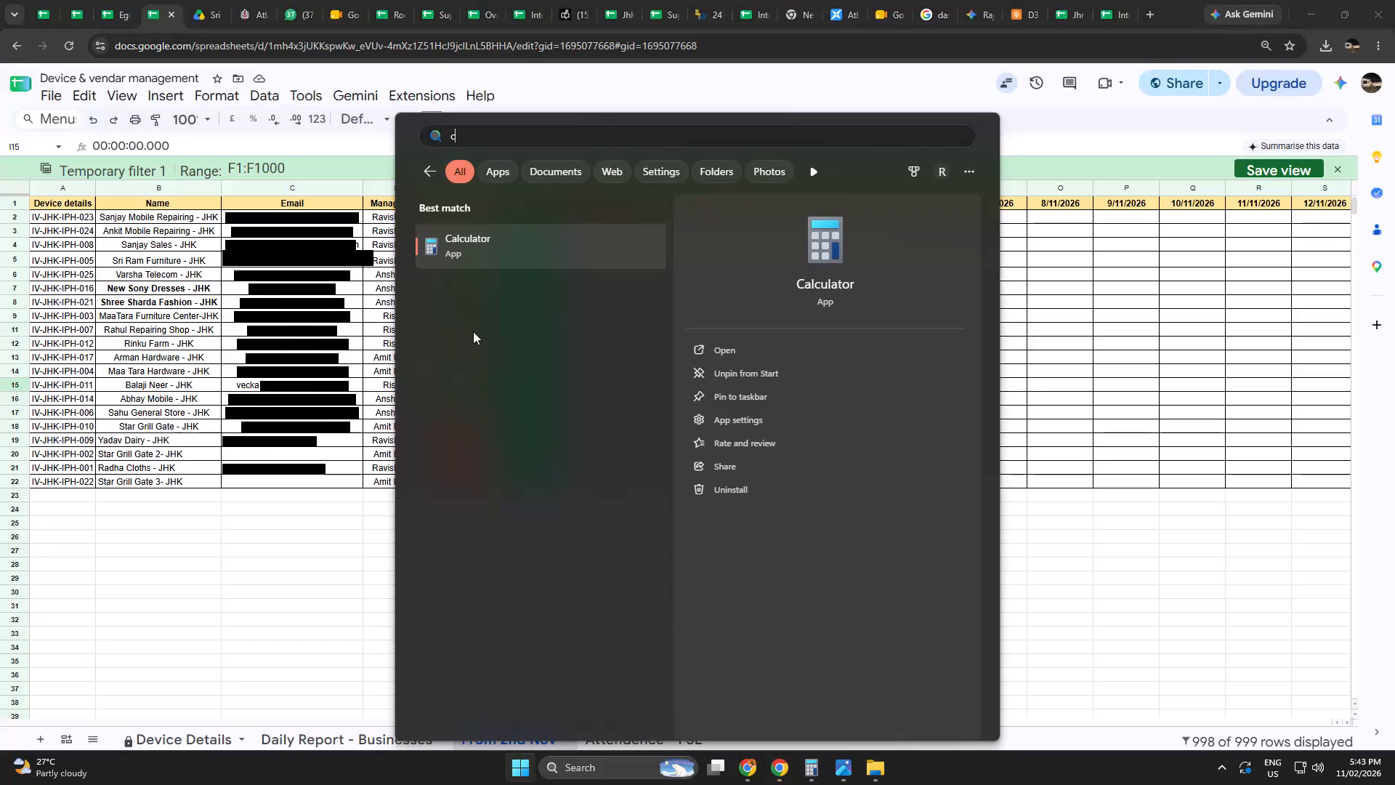
Switch to Calculator and add the session minutes 15 + 10 + 4 + 7 + 5 + 30 + 2.
{"action": "key", "text": "Return"}
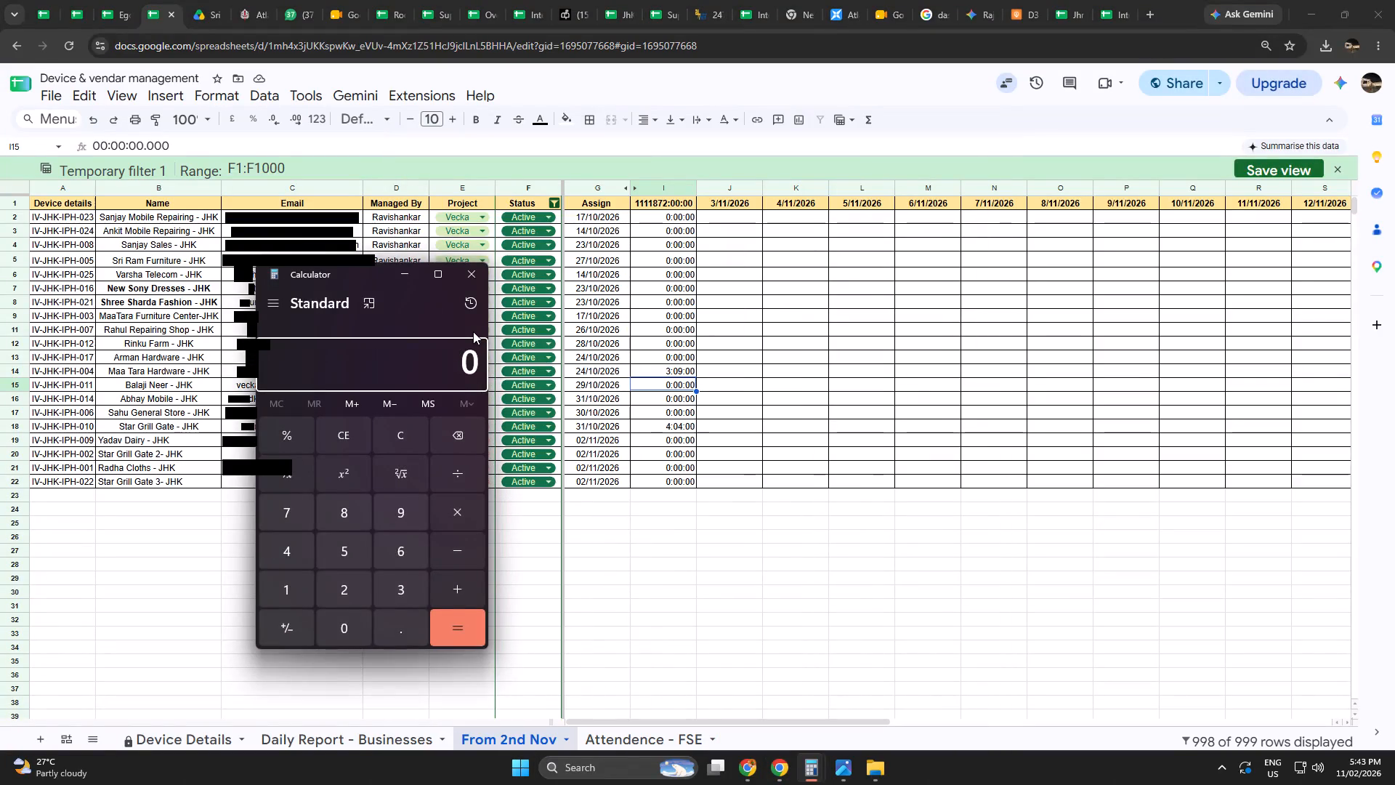
{"action": "type", "text": "15+"}
{"action": "type", "text": "10+"}
{"action": "type", "text": "4+"}
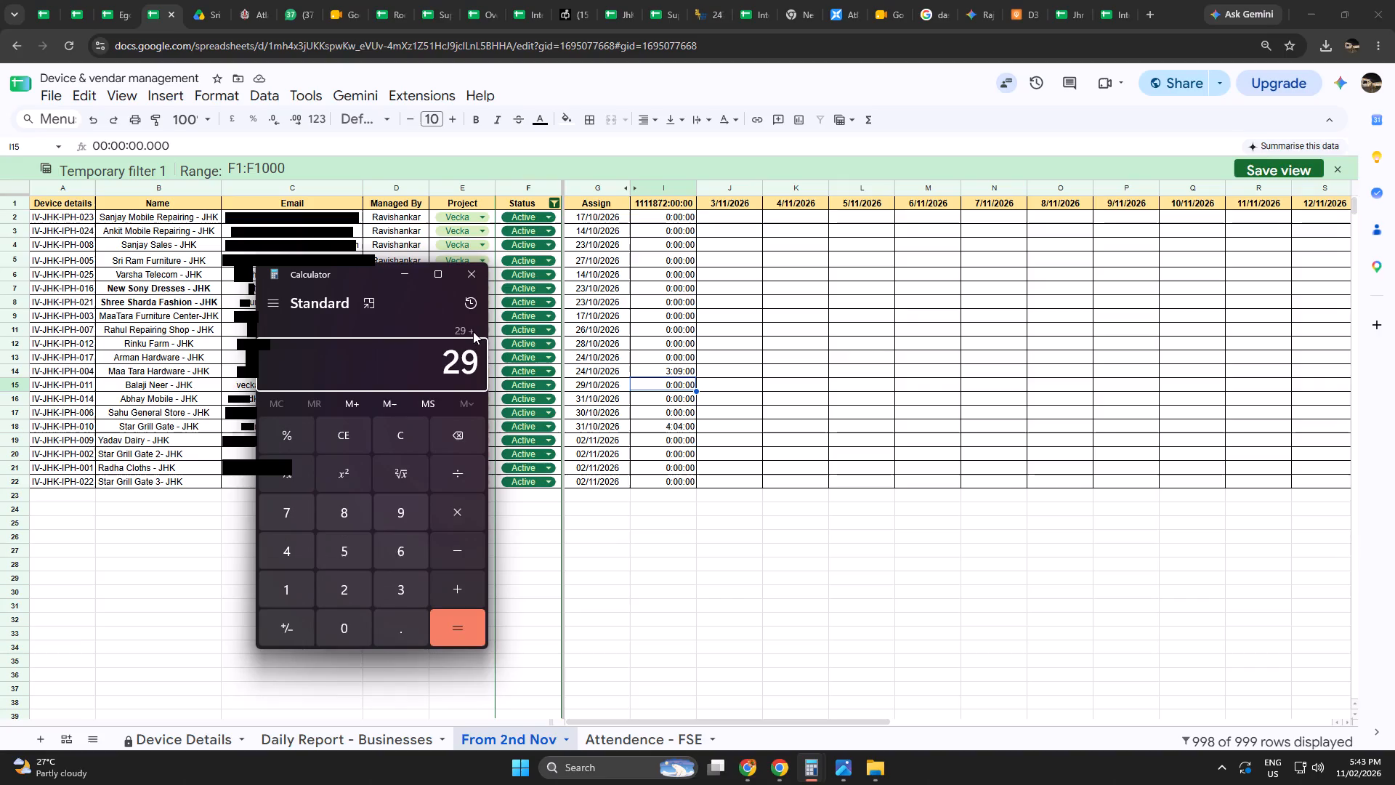
{"action": "type", "text": "7+"}
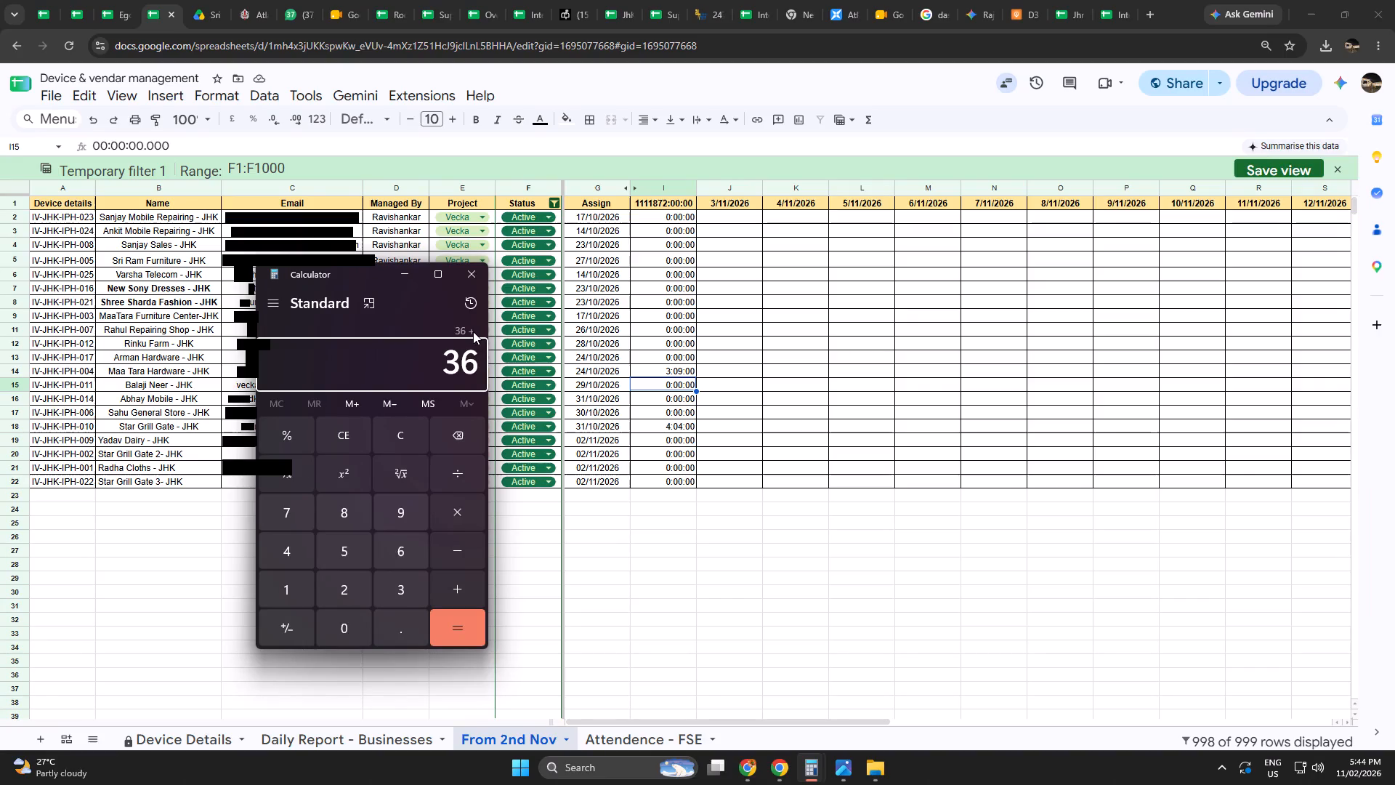
{"action": "type", "text": "5+"}
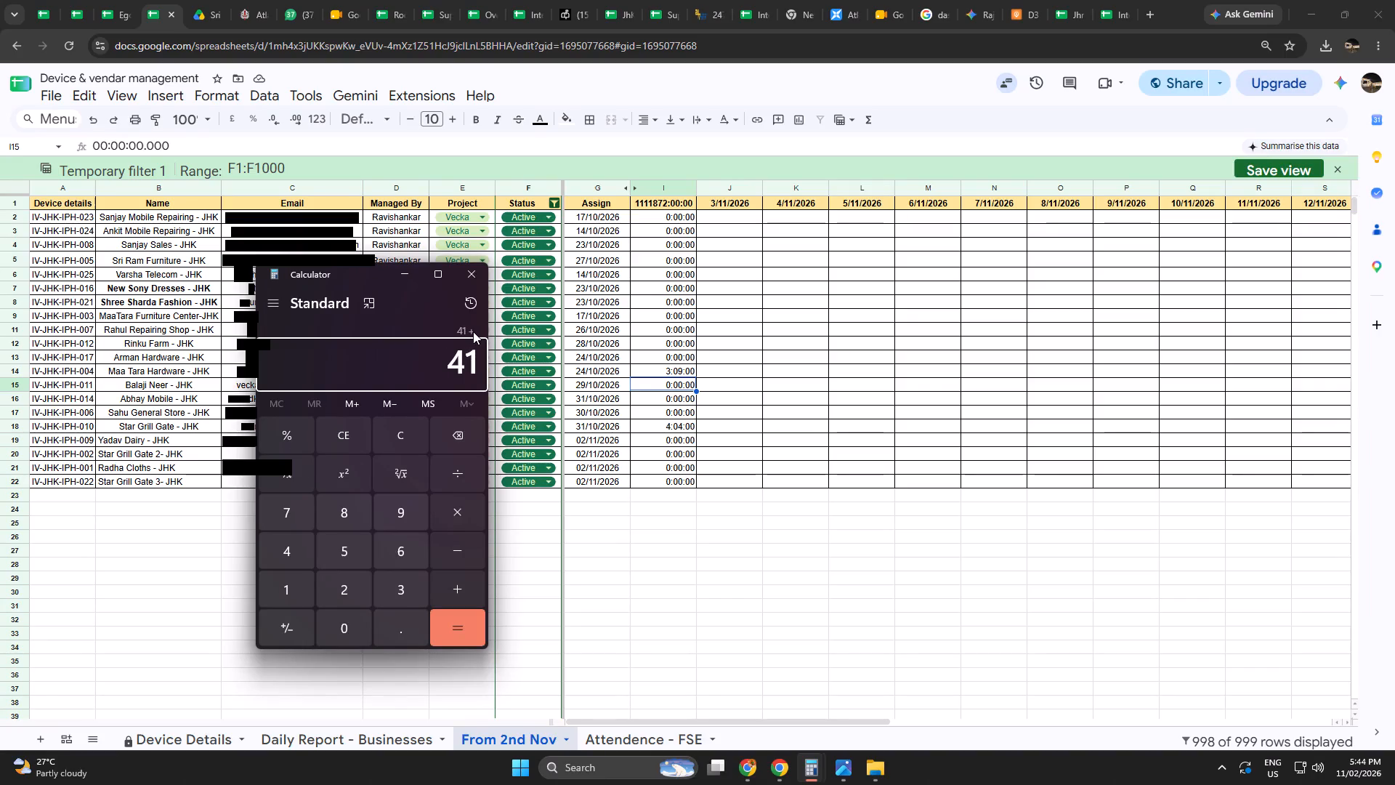
{"action": "type", "text": "30+"}
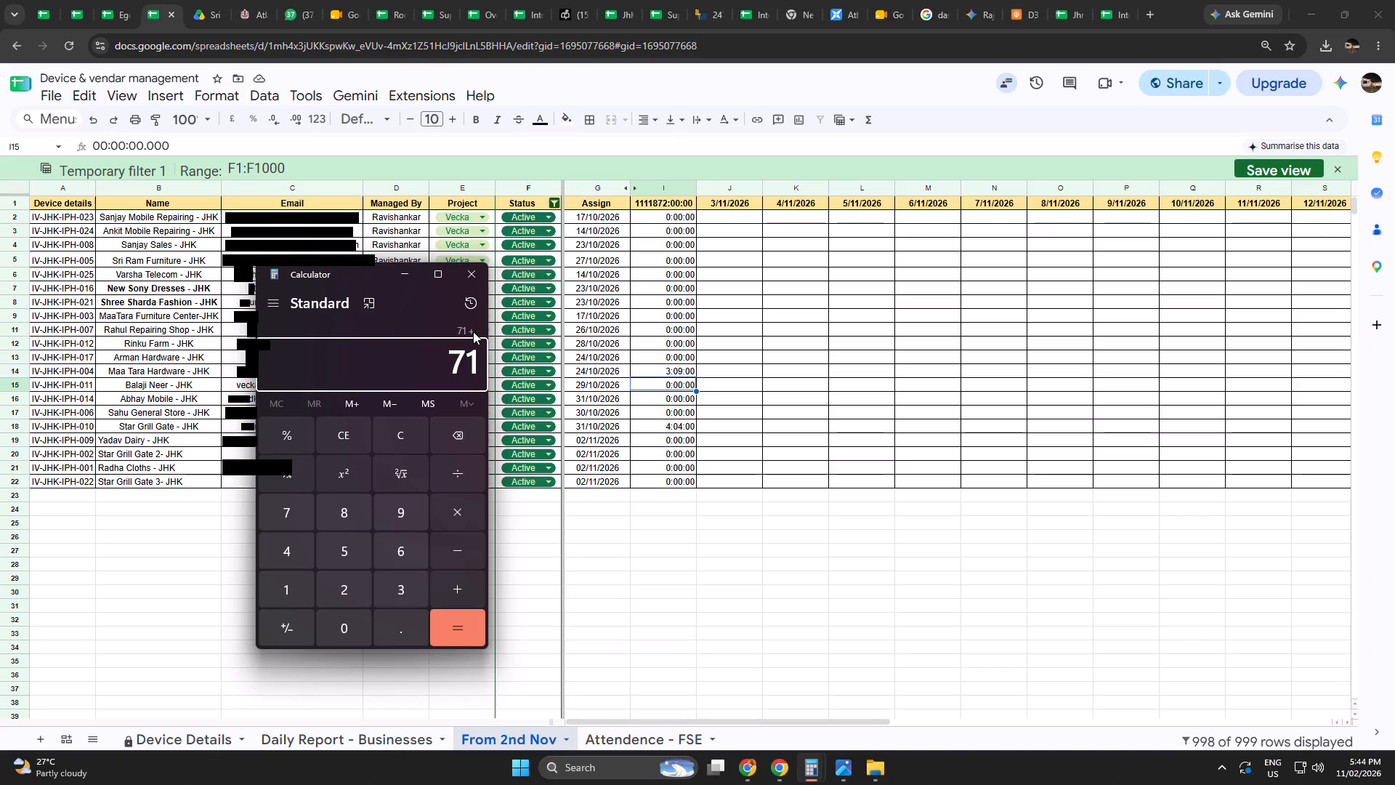
{"action": "type", "text": "2+"}
Back in the From 2nd Nov sheet, set the 2/11/2026 duration for Arman Hardware - JHK in row 13 of column I to 01:13:00.
{"action": "left_click", "coordinate": [665, 385]}
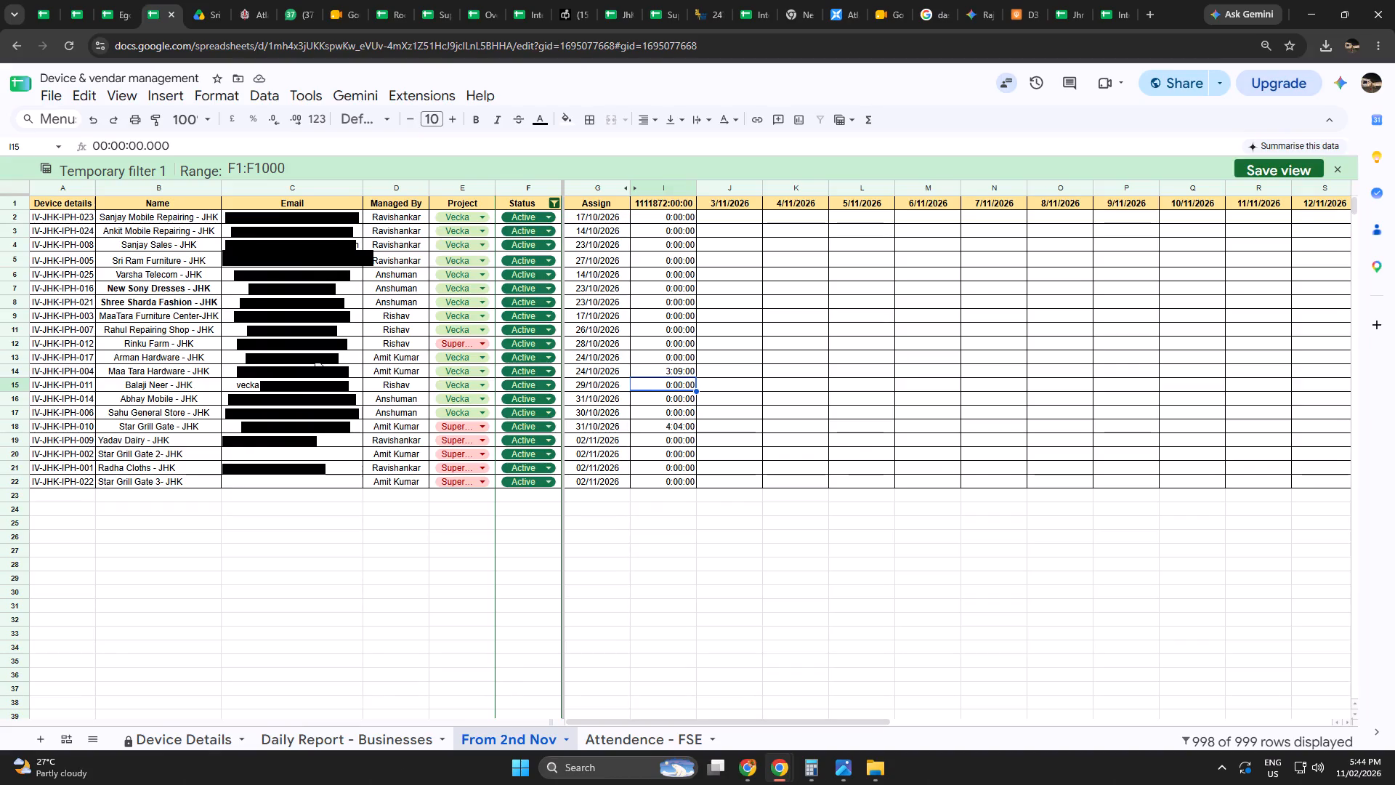
{"action": "double_click", "coordinate": [670, 358]}
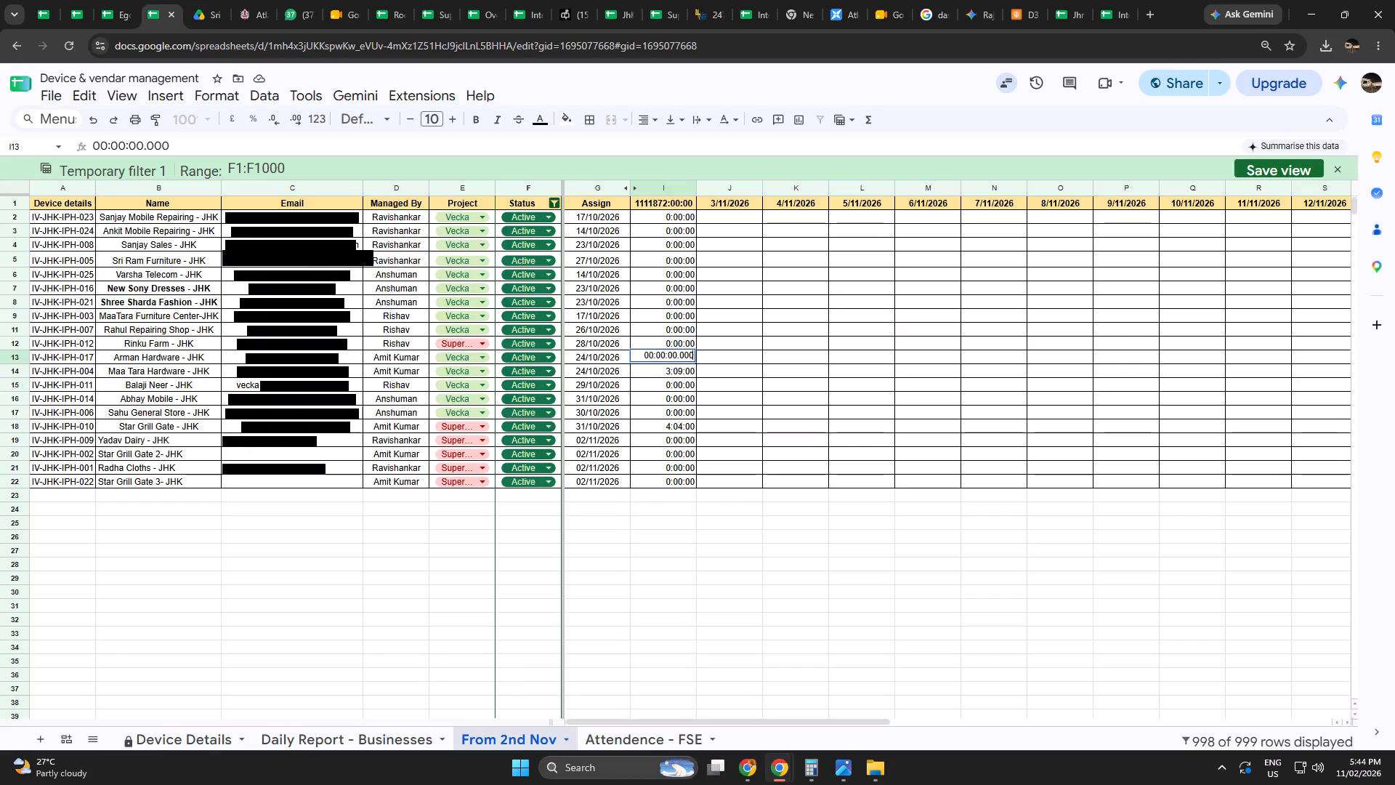
{"action": "left_click", "coordinate": [651, 353]}
{"action": "key", "text": "Delete"}
{"action": "key", "text": "1"}
{"action": "key", "text": "Right"}
{"action": "key", "text": "Right"}
{"action": "key", "text": "Right"}
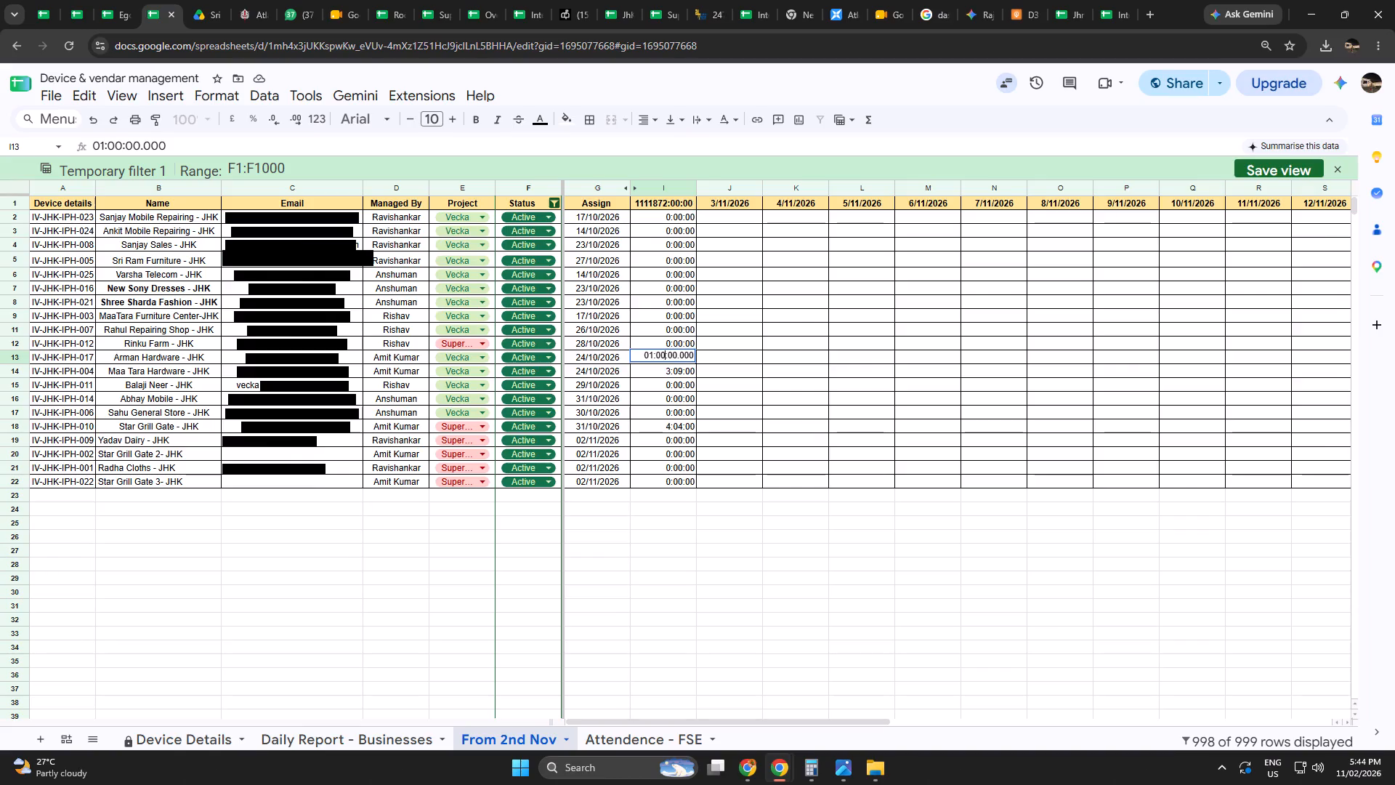
{"action": "key", "text": "BackSpace"}
{"action": "key", "text": "BackSpace"}
{"action": "type", "text": "13"}
{"action": "key", "text": "Return"}
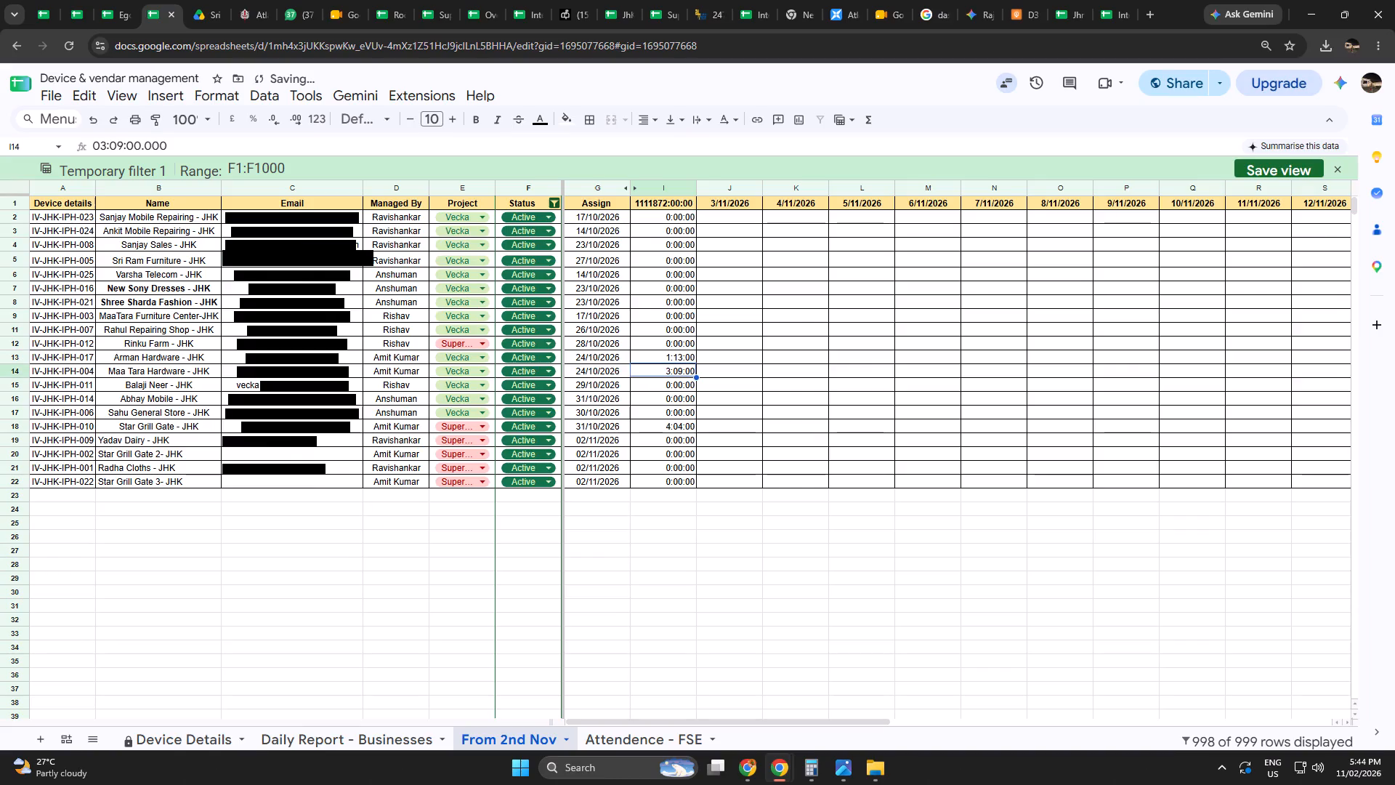
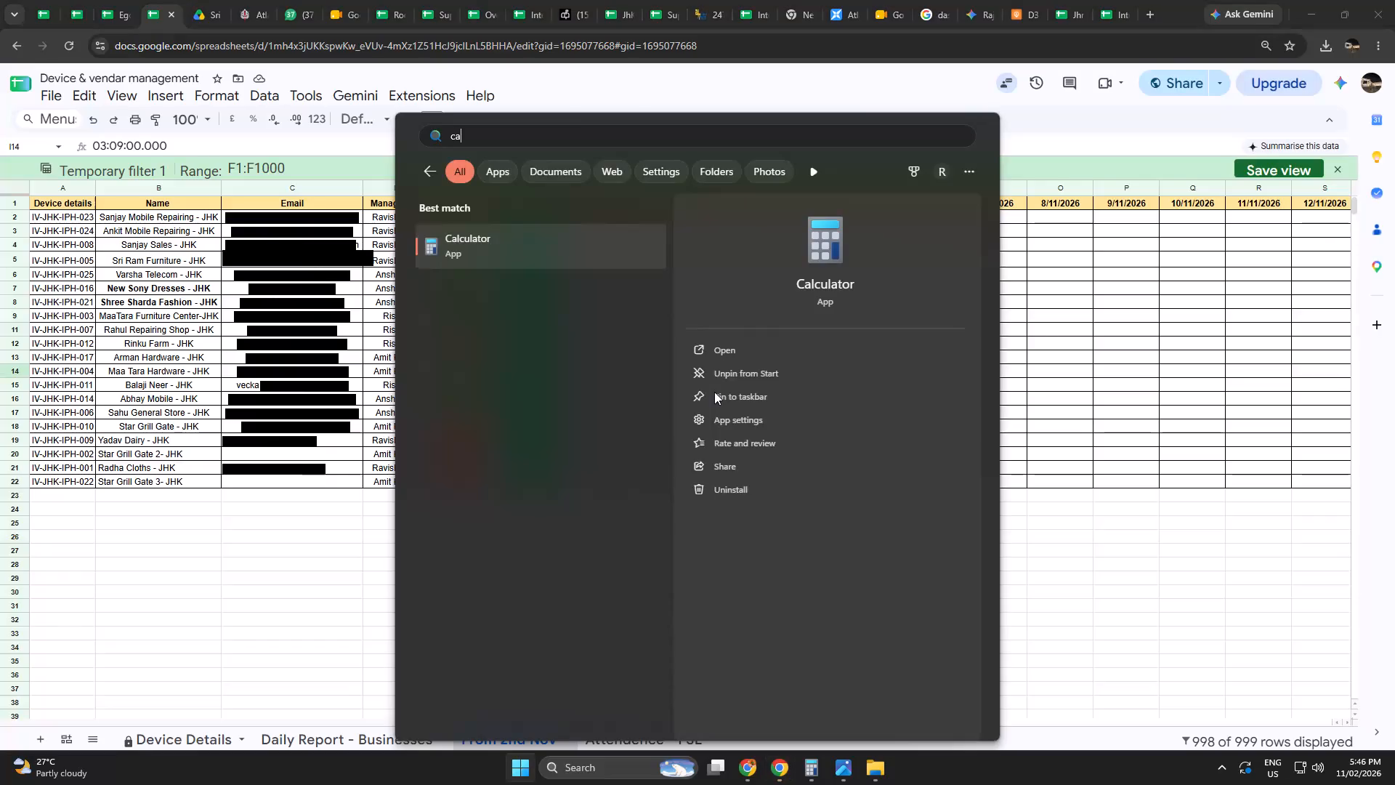
Switch to Calculator and add the session minutes 6 + 19 + 14 + 30 + 30 + 20 + 6.
{"action": "key", "text": "Return"}
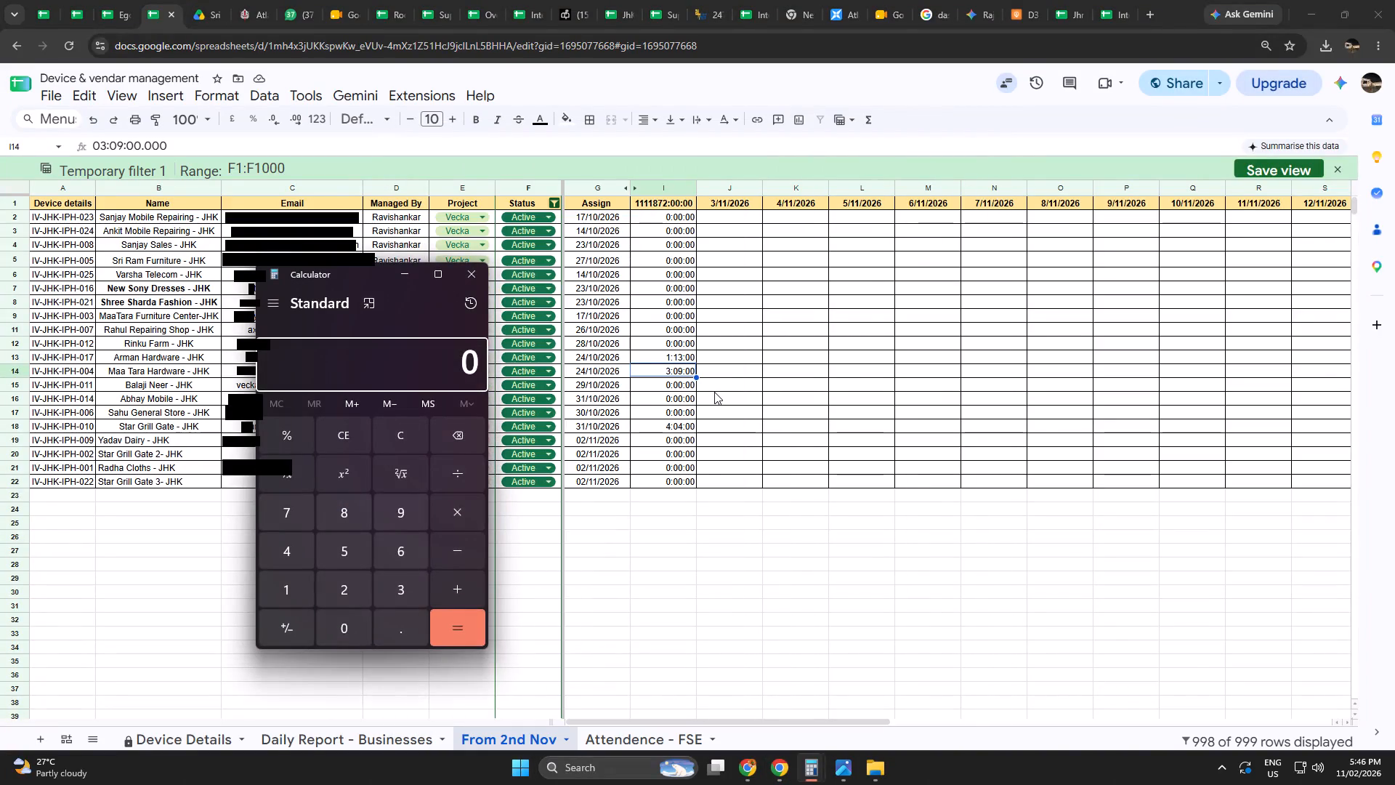
{"action": "key", "text": "6"}
{"action": "type", "text": "+19+14+"}
{"action": "type", "text": "30+"}
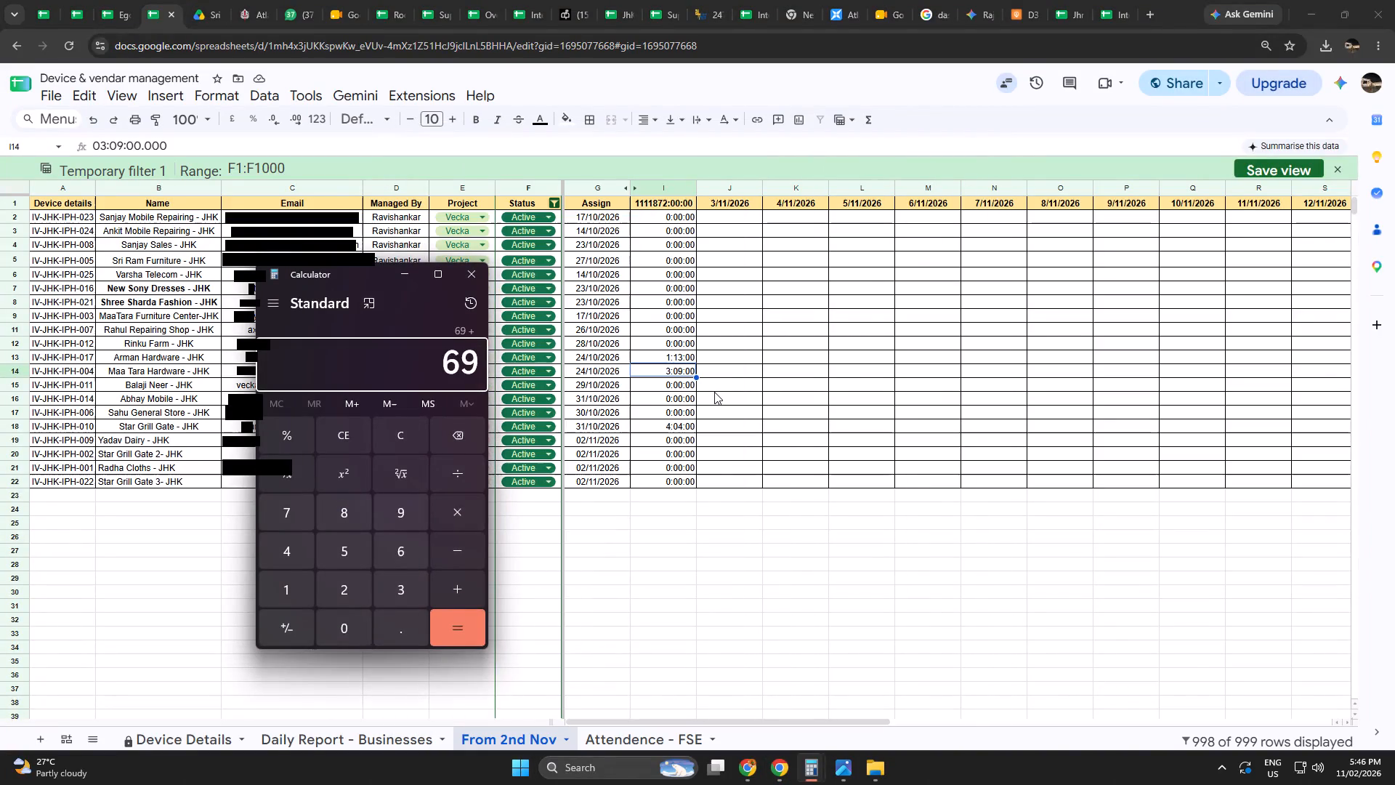
{"action": "type", "text": "30+"}
{"action": "type", "text": "20+6"}
{"action": "key", "text": "Return"}
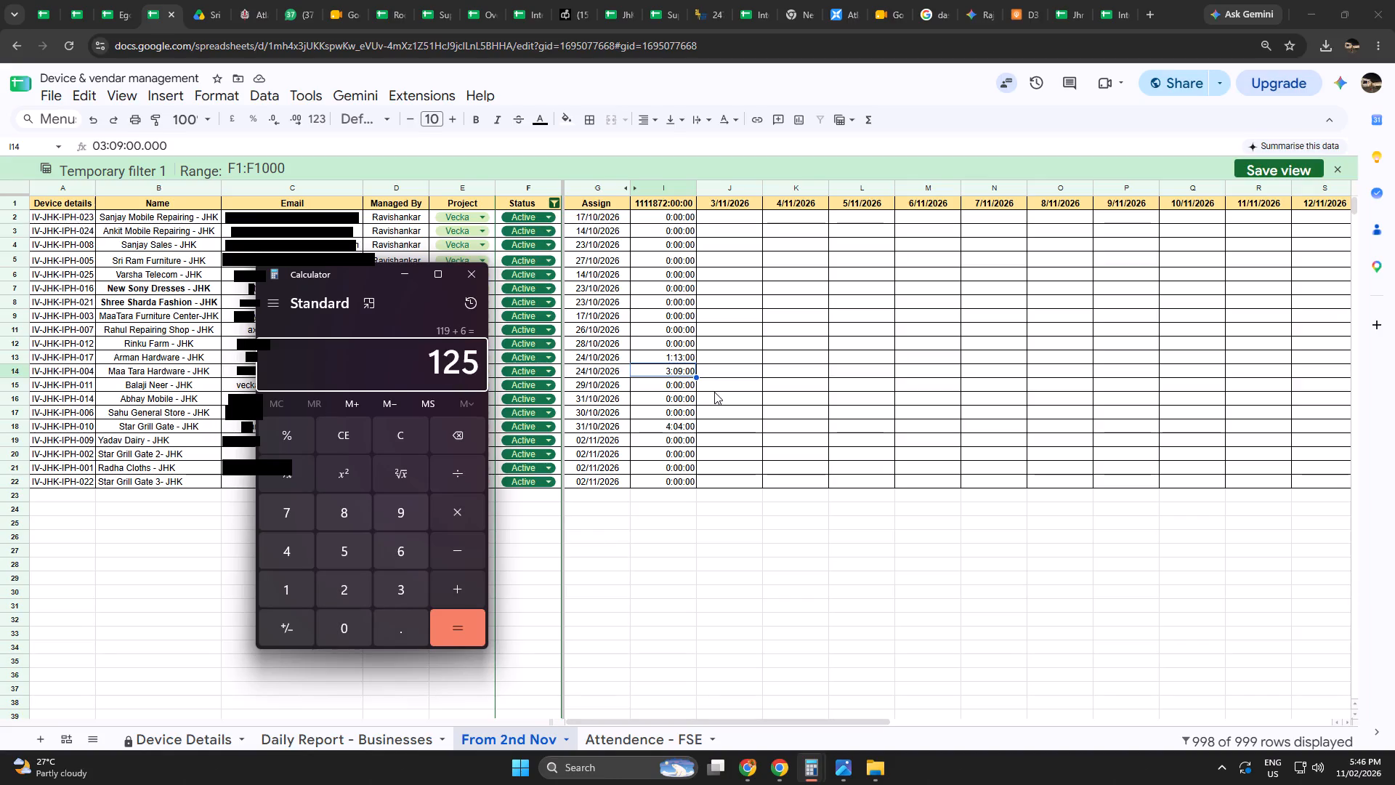
{"action": "left_click", "coordinate": [406, 275]}
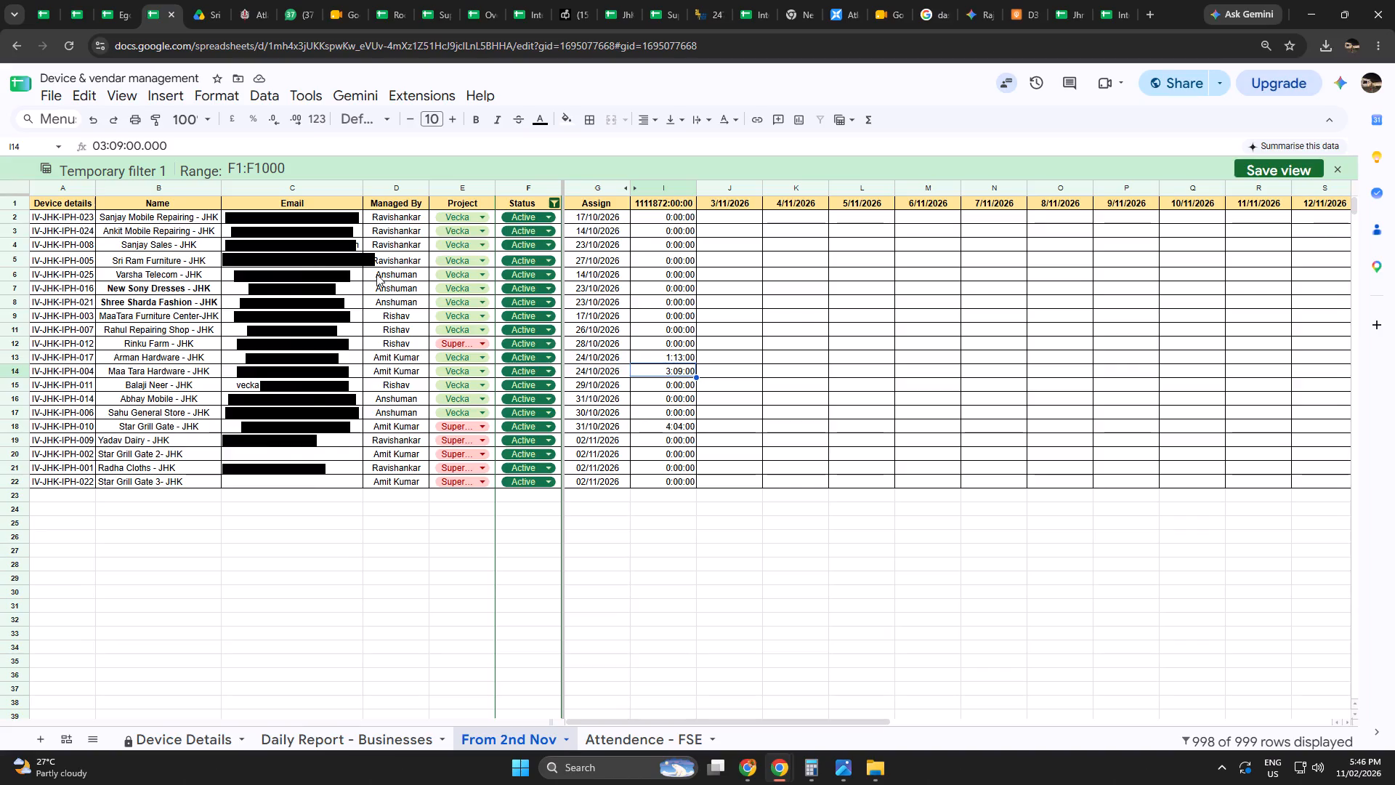
Back in the From 2nd Nov sheet, set the 2/11/2026 duration for Yadav Dairy - JHK in row 19 of column I to 02:05:00.
{"action": "double_click", "coordinate": [674, 443]}
{"action": "left_click", "coordinate": [652, 437]}
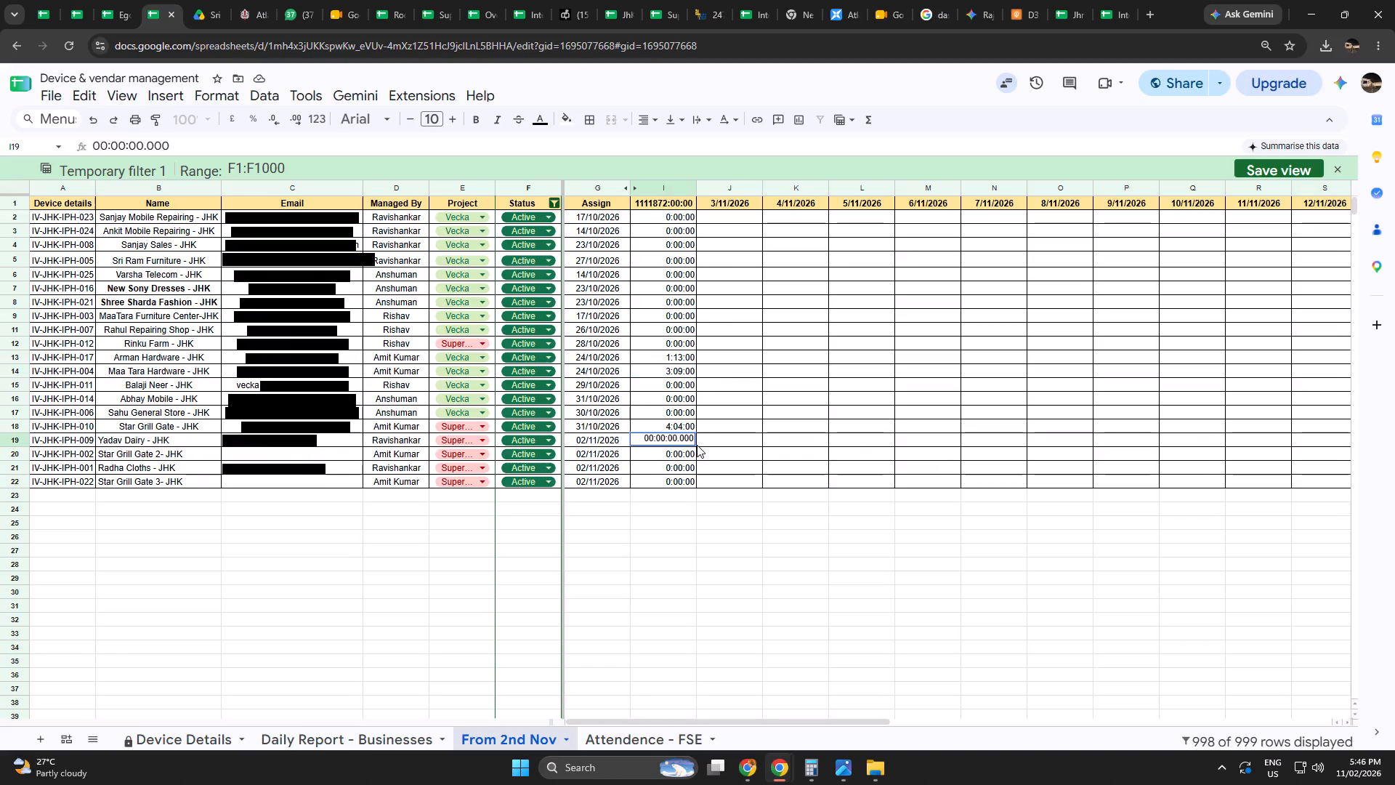
{"action": "key", "text": "BackSpace"}
{"action": "key", "text": "2"}
{"action": "key", "text": "Right"}
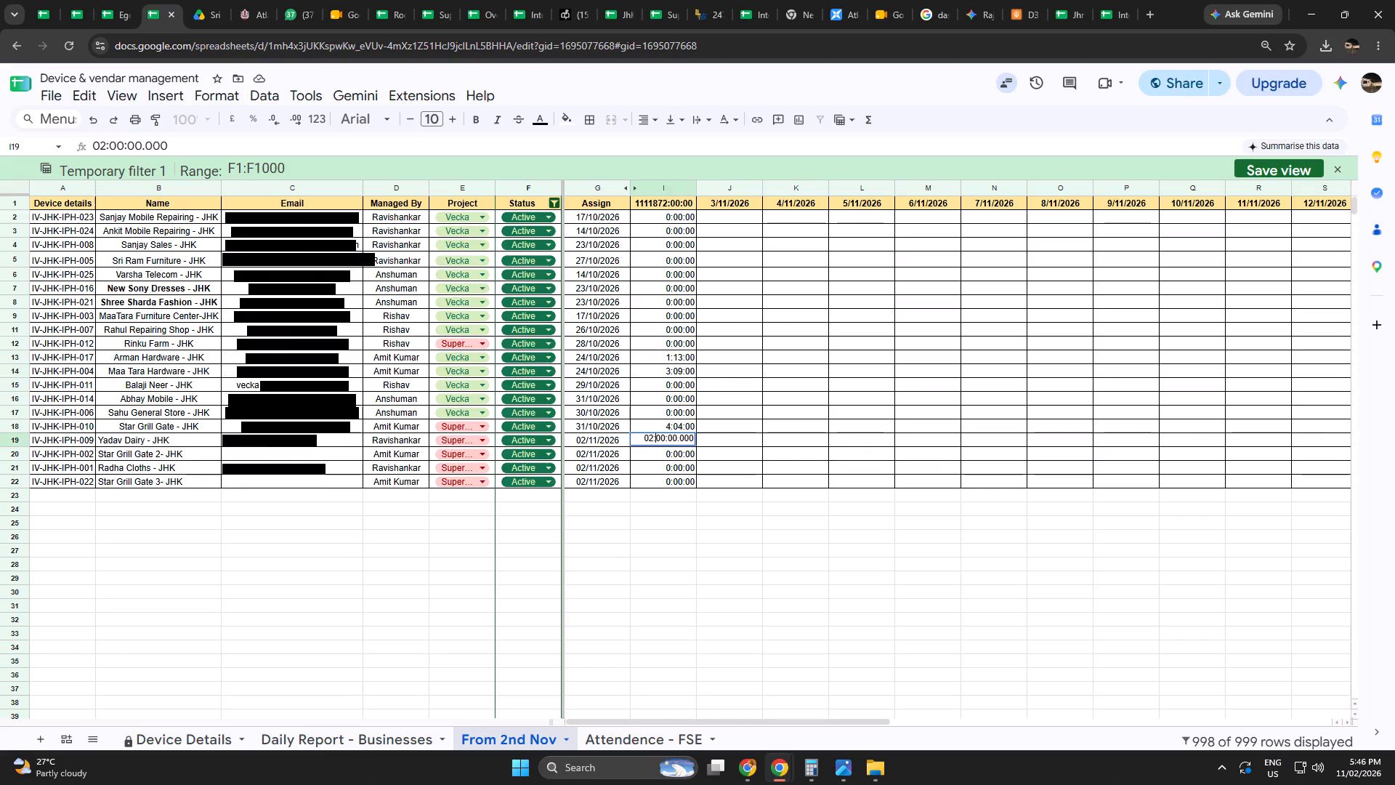
{"action": "key", "text": "Right"}
{"action": "key", "text": "Right"}
{"action": "key", "text": "BackSpace"}
{"action": "key", "text": "5"}
{"action": "key", "text": "Return"}
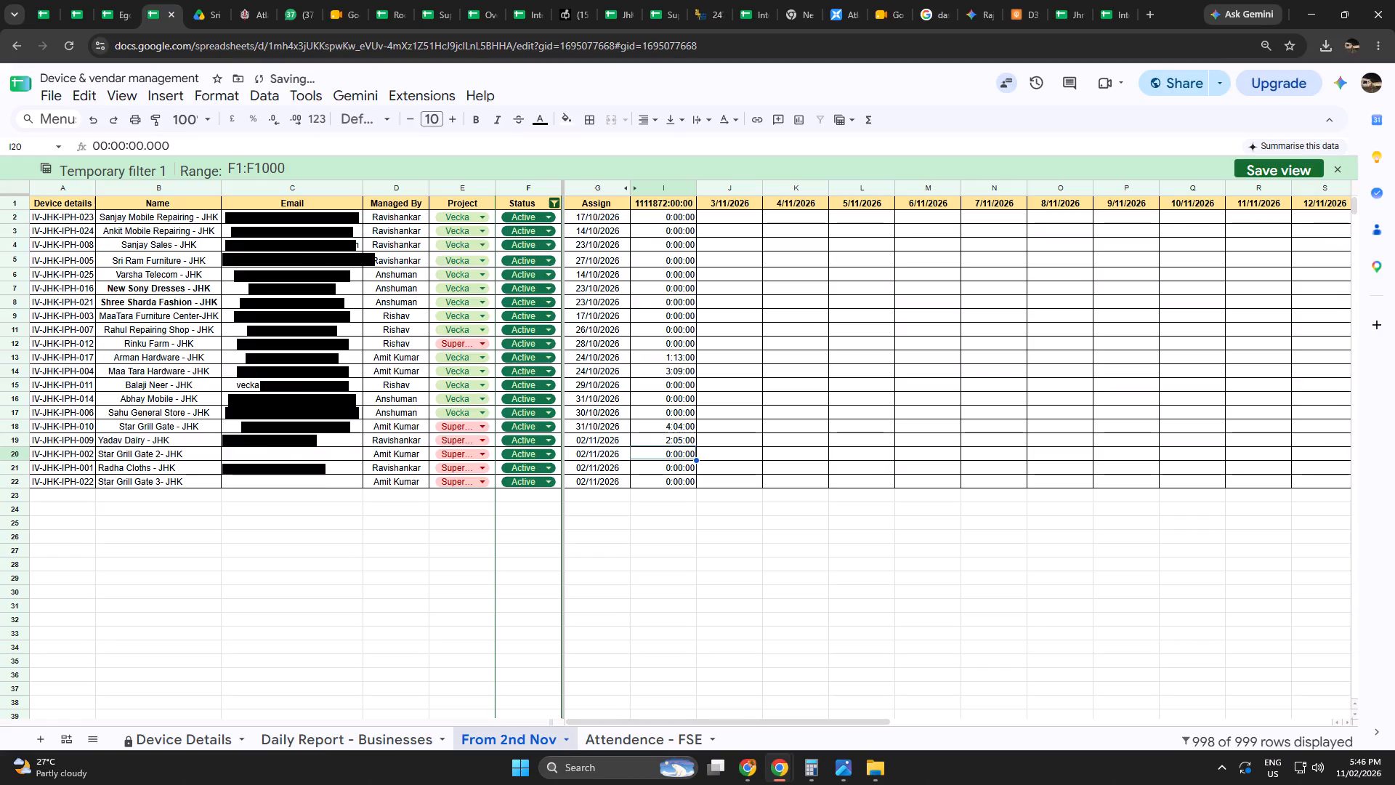
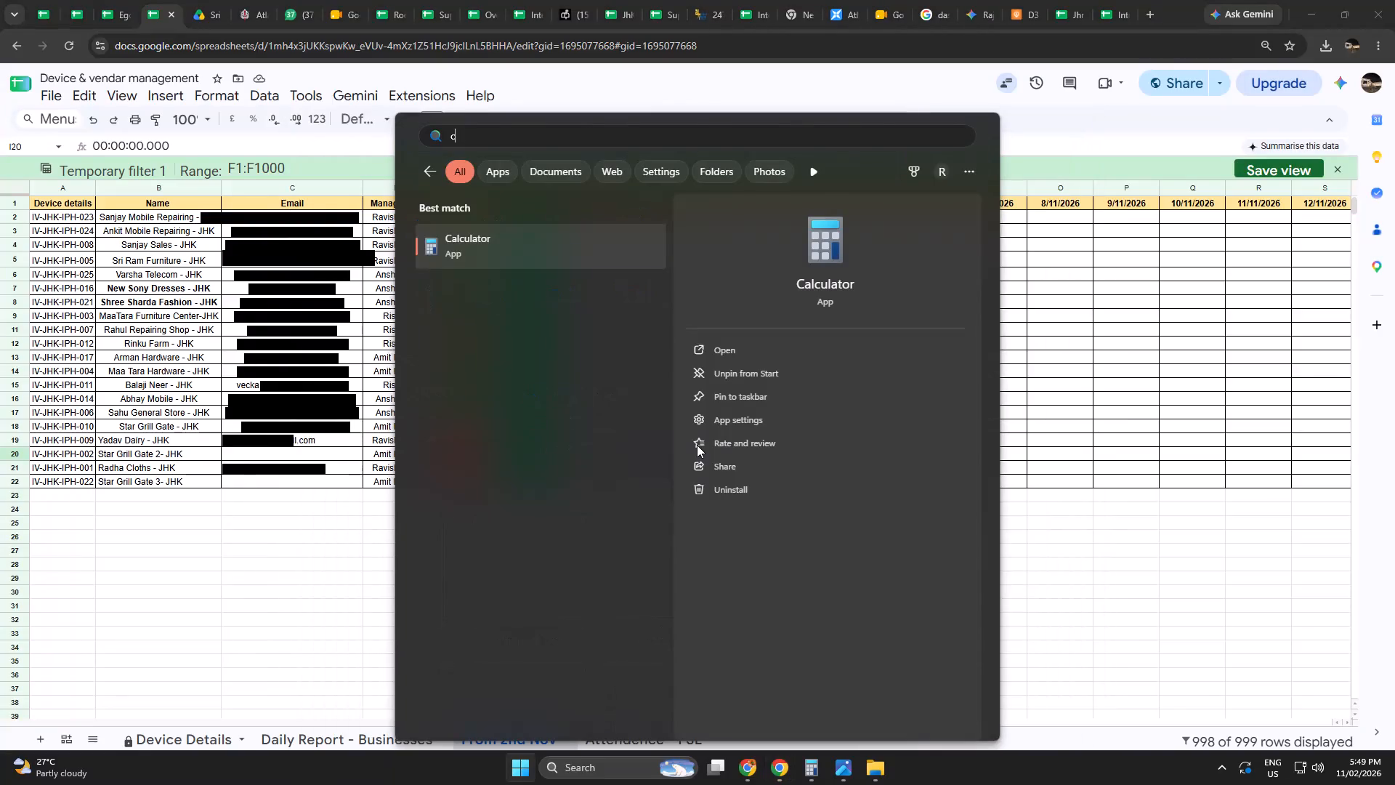
Switch to Calculator and add the session minutes 6 + 19 + 14 + 30 + 30 + 30 + 2.
{"action": "key", "text": "Return"}
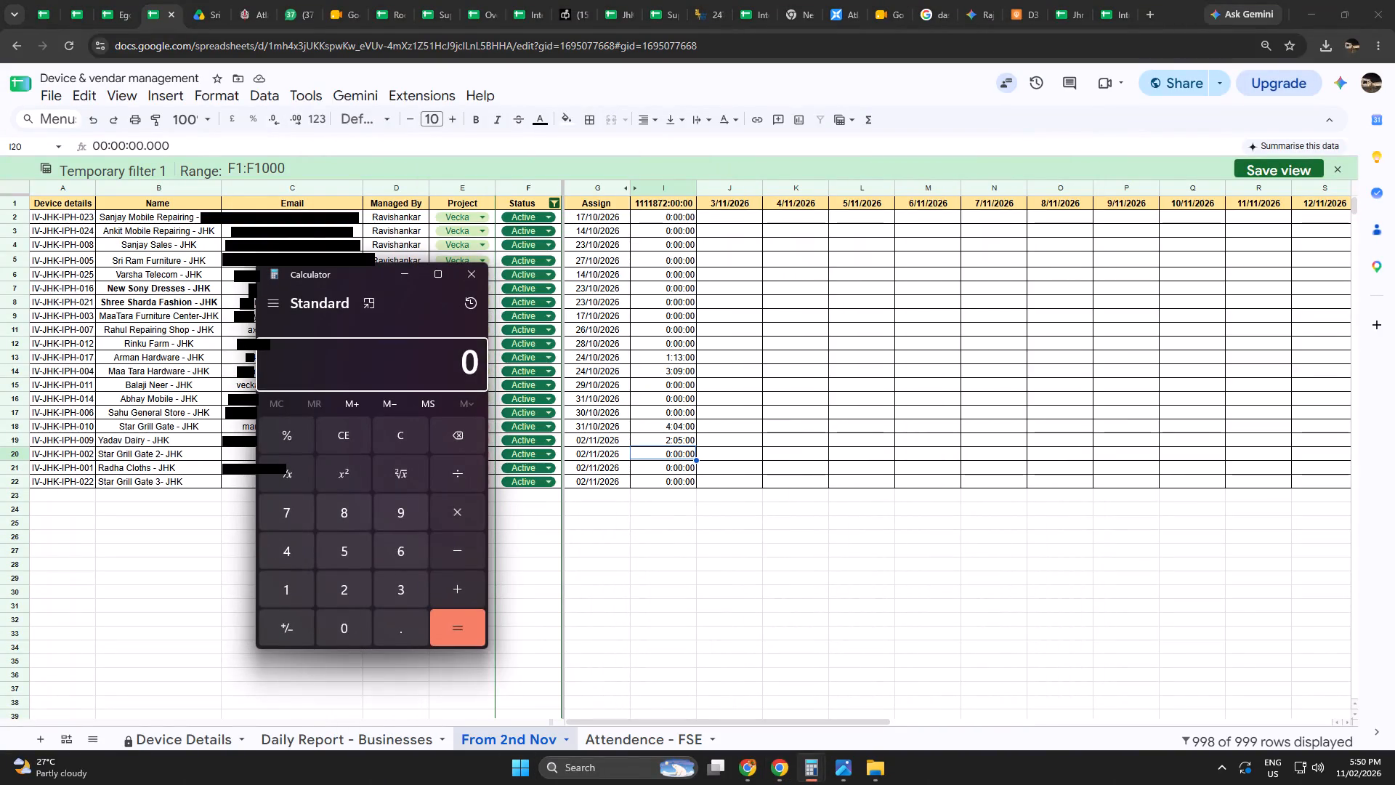
{"action": "type", "text": "6+"}
{"action": "type", "text": "19+14+"}
{"action": "type", "text": "30+"}
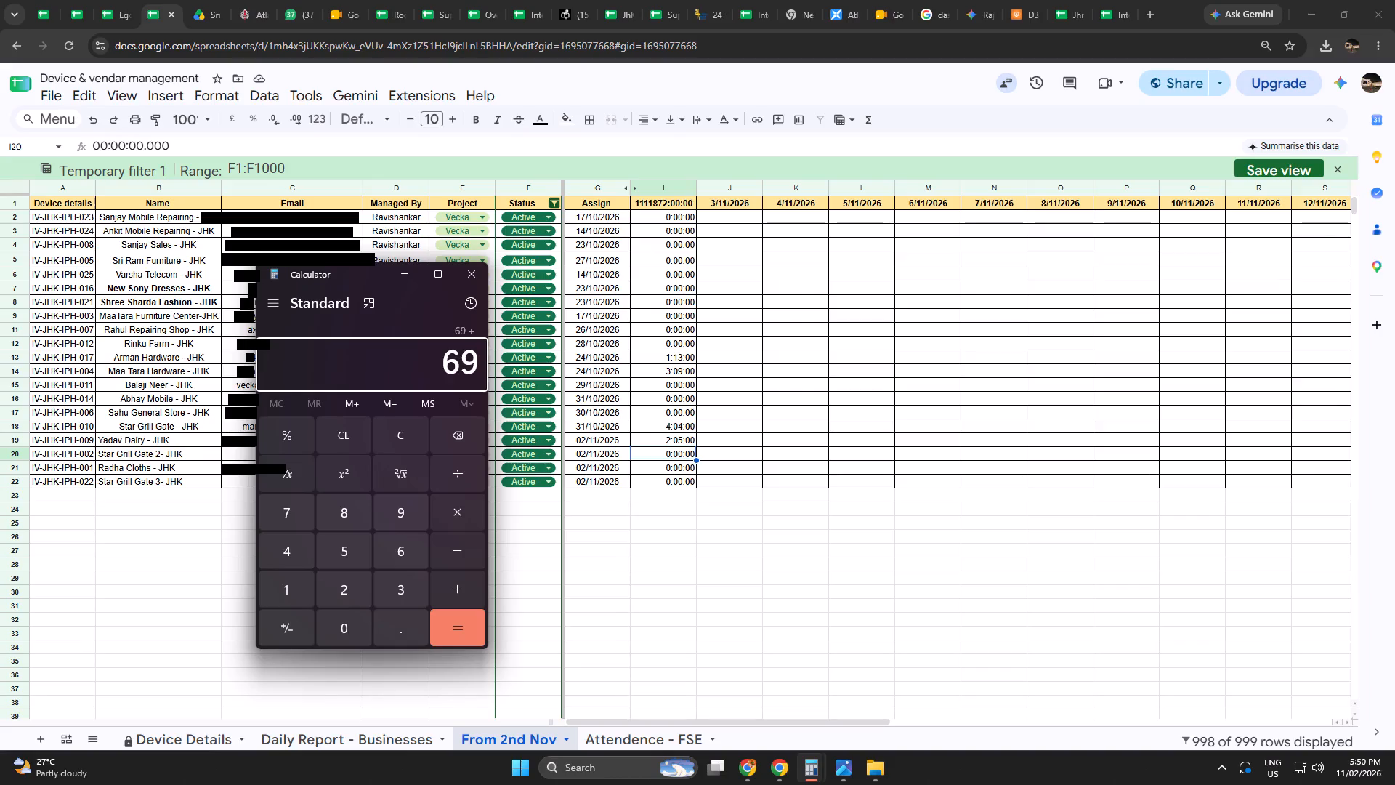
{"action": "type", "text": "30+"}
{"action": "type", "text": "30+2"}
{"action": "key", "text": "Return"}
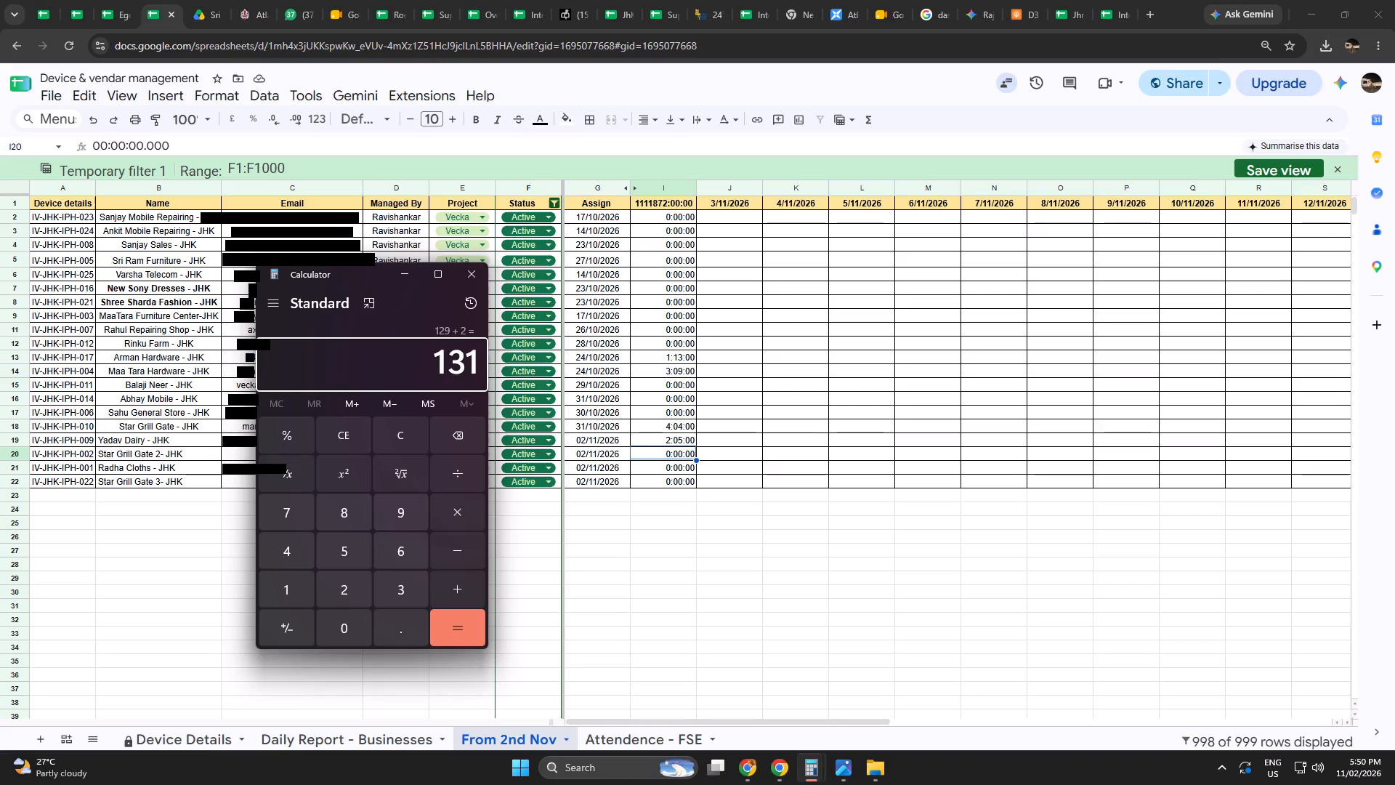
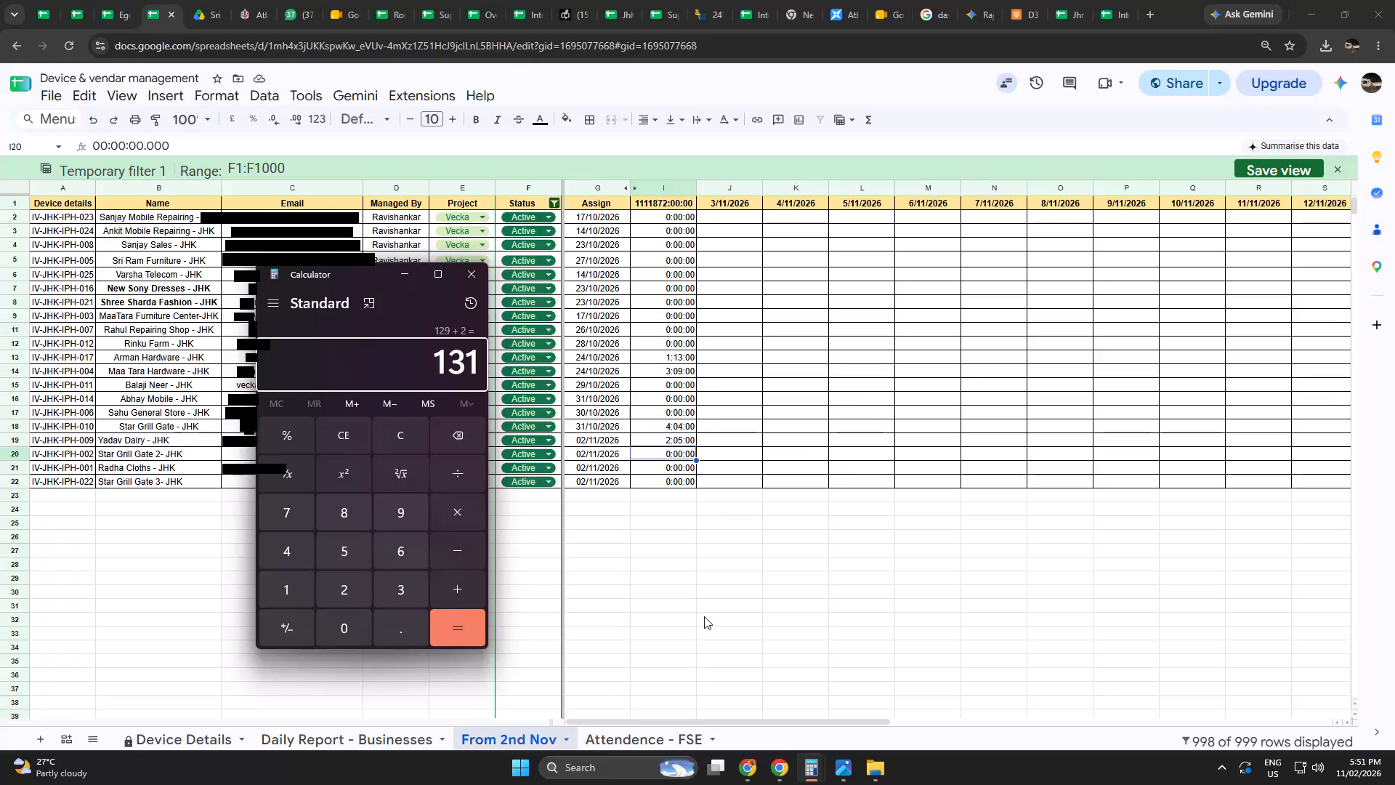
Return to the From 2nd Nov sheet and select the empty Email cell for Star Grill Gate 2- JHK.
{"action": "left_click", "coordinate": [253, 456]}
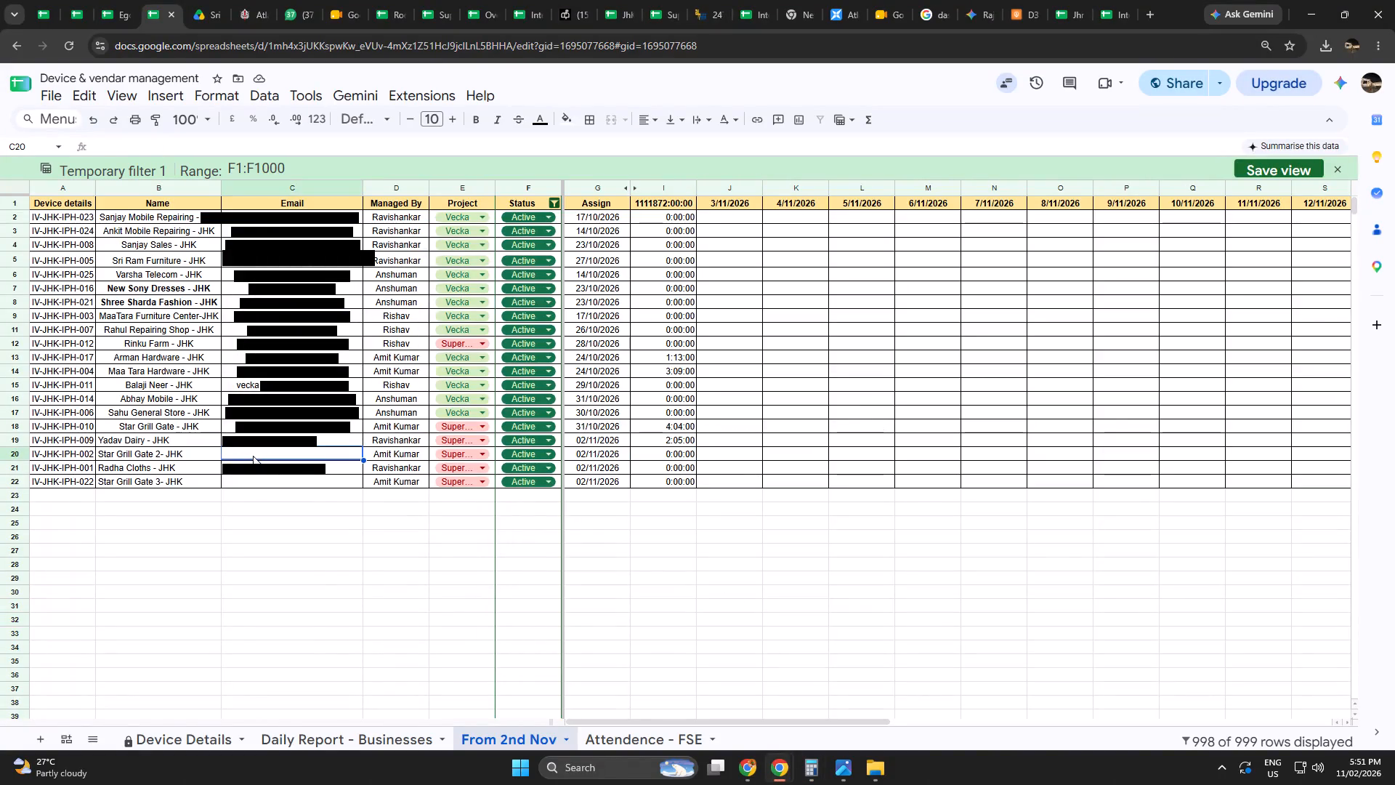
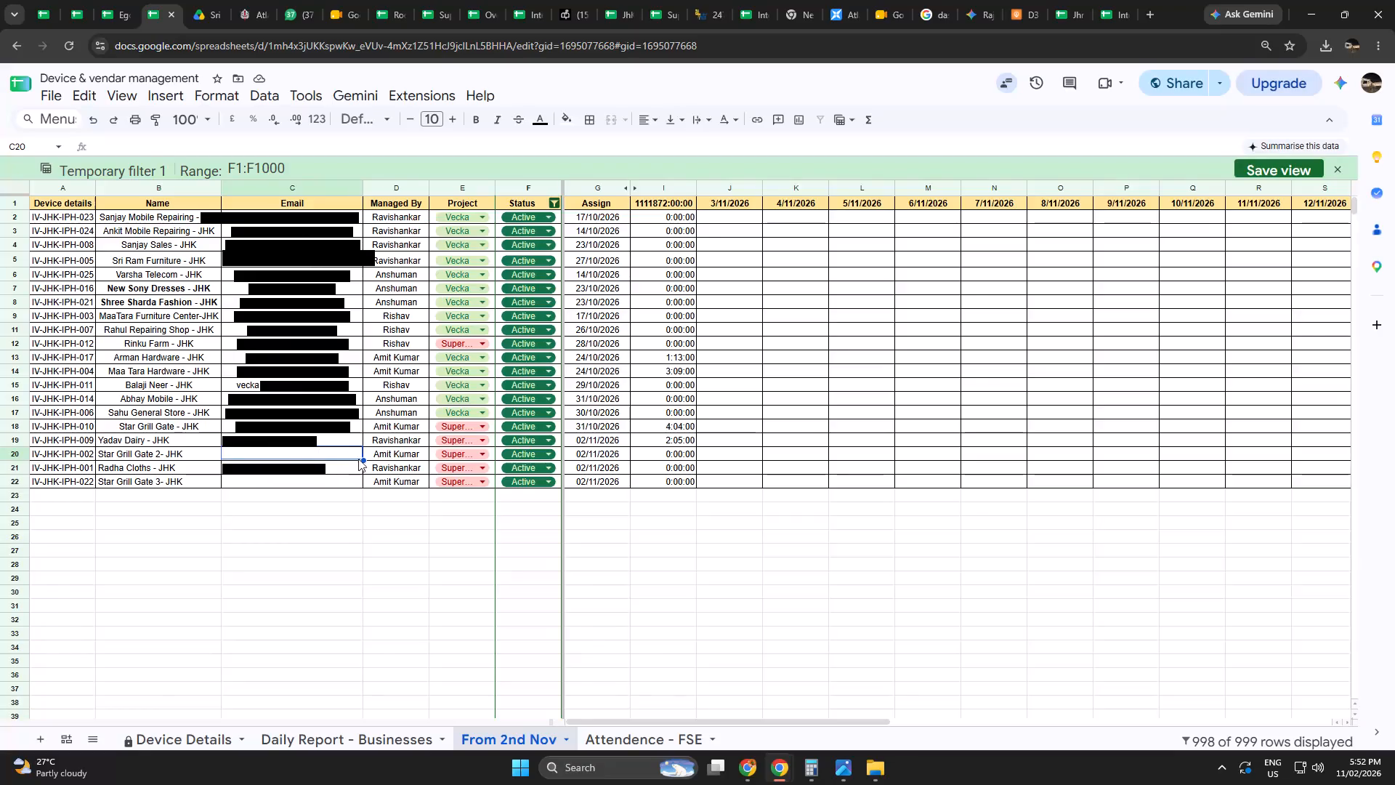
Copy the Managed By entry of Star Grill Gate 2- JHK into the Managed By cell of Yadav Dairy - JHK.
{"action": "left_click", "coordinate": [376, 454]}
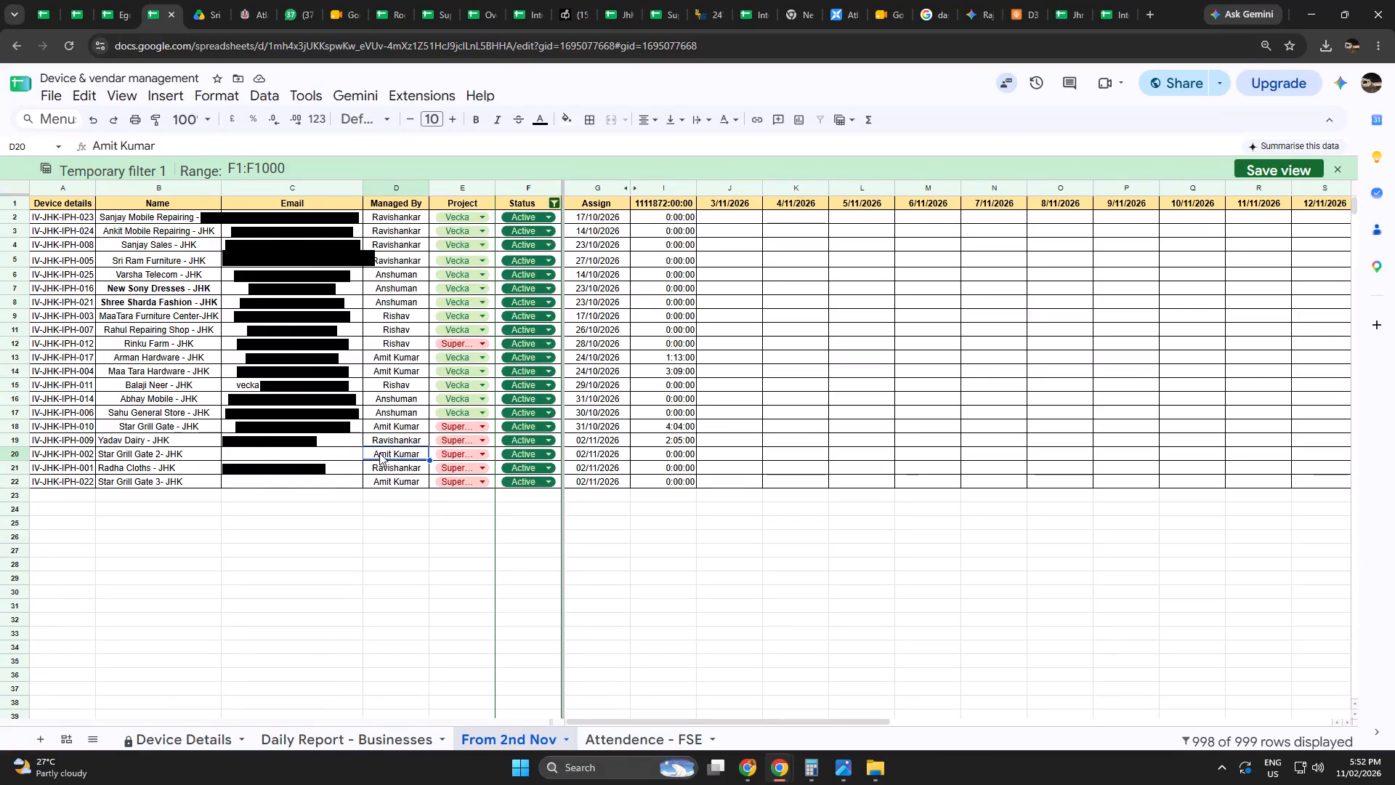
{"action": "key", "text": "ctrl+c"}
{"action": "key", "text": "Up"}
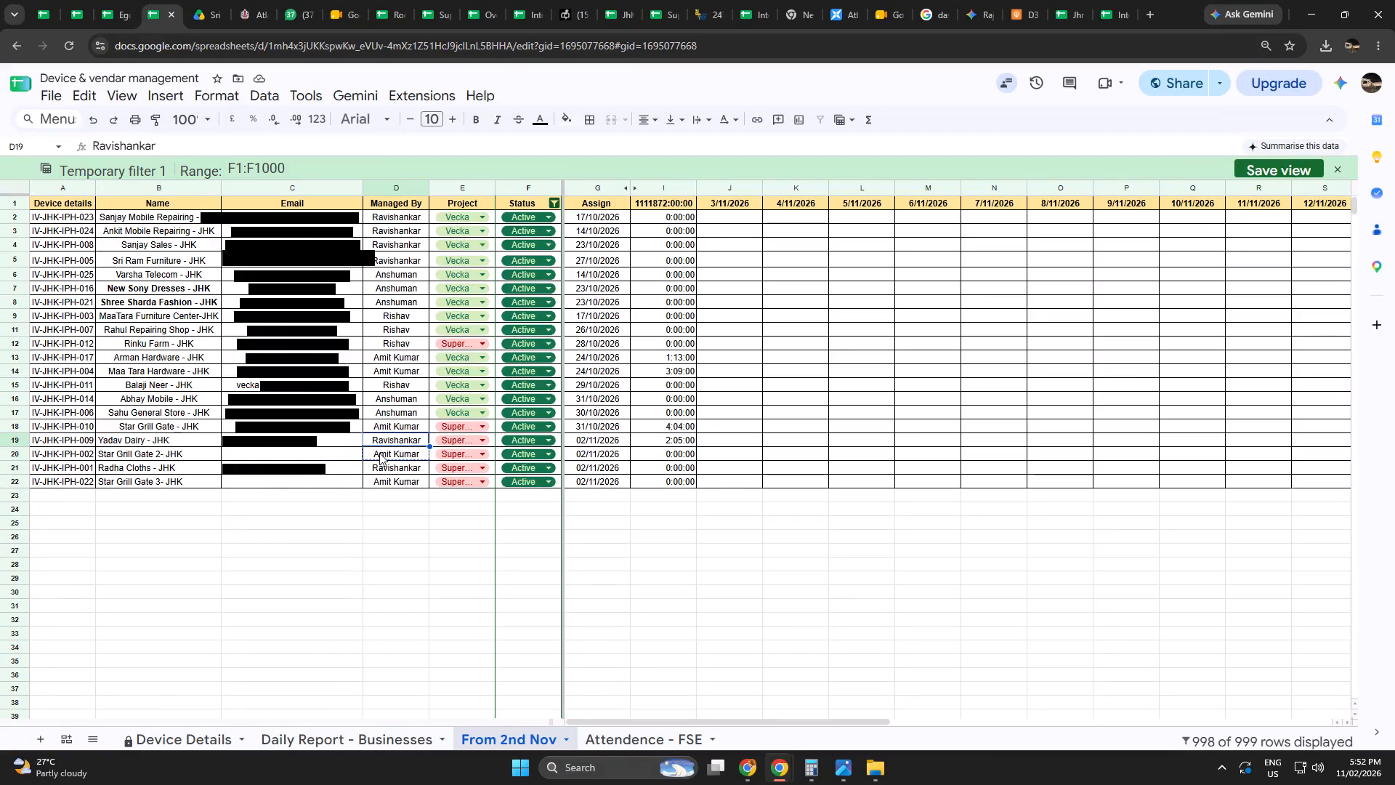
{"action": "key", "text": "ctrl+v"}
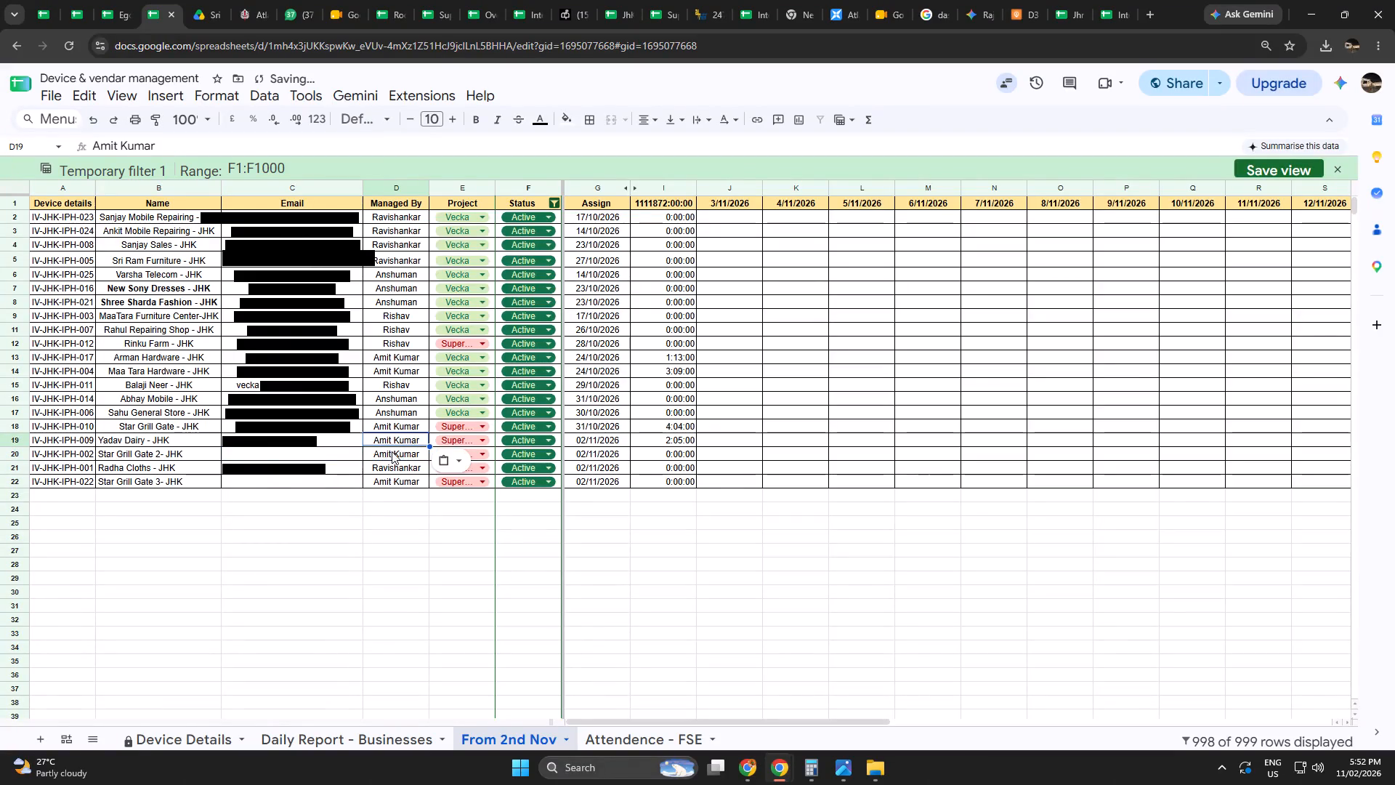
Select the duration cell for Yadav Dairy - JHK, beside its Assign date.
{"action": "left_click", "coordinate": [637, 440]}
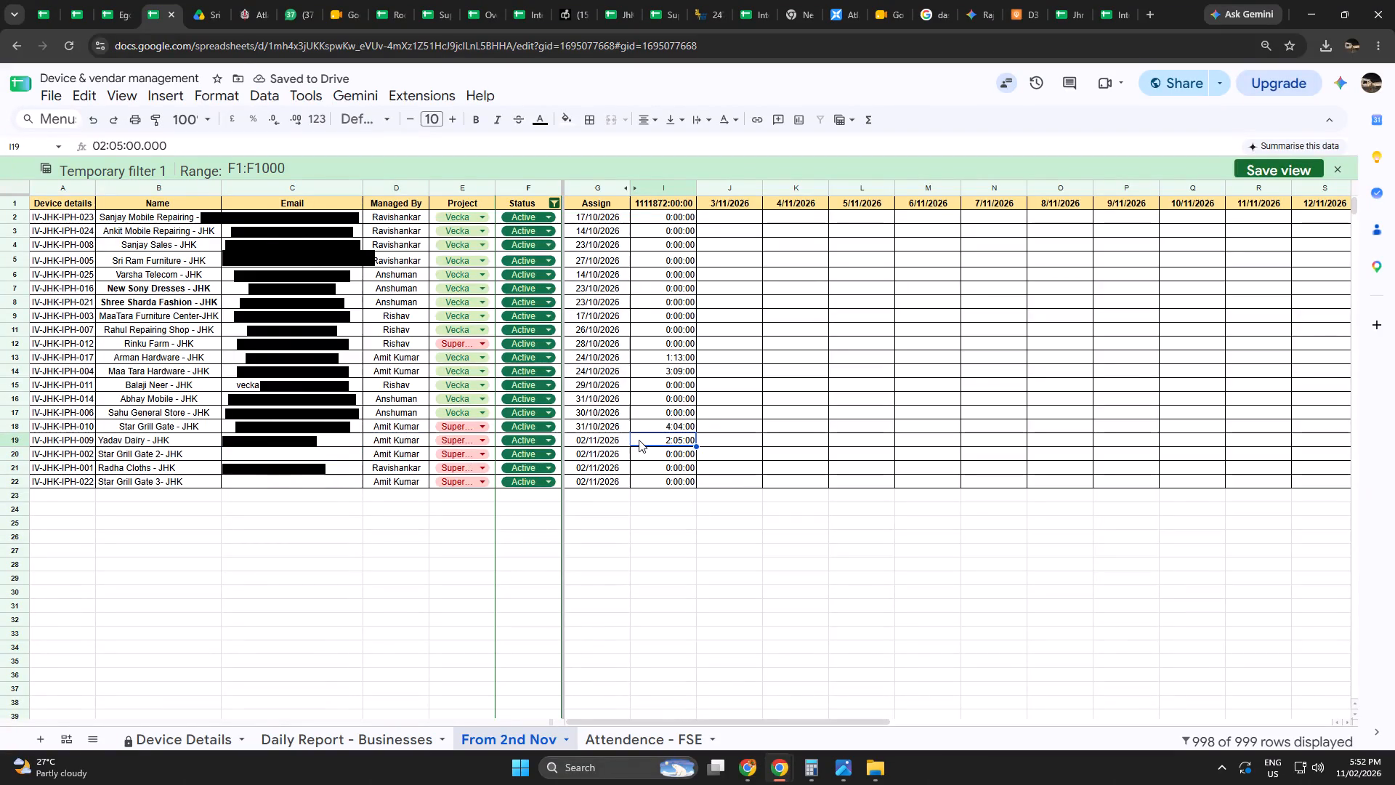
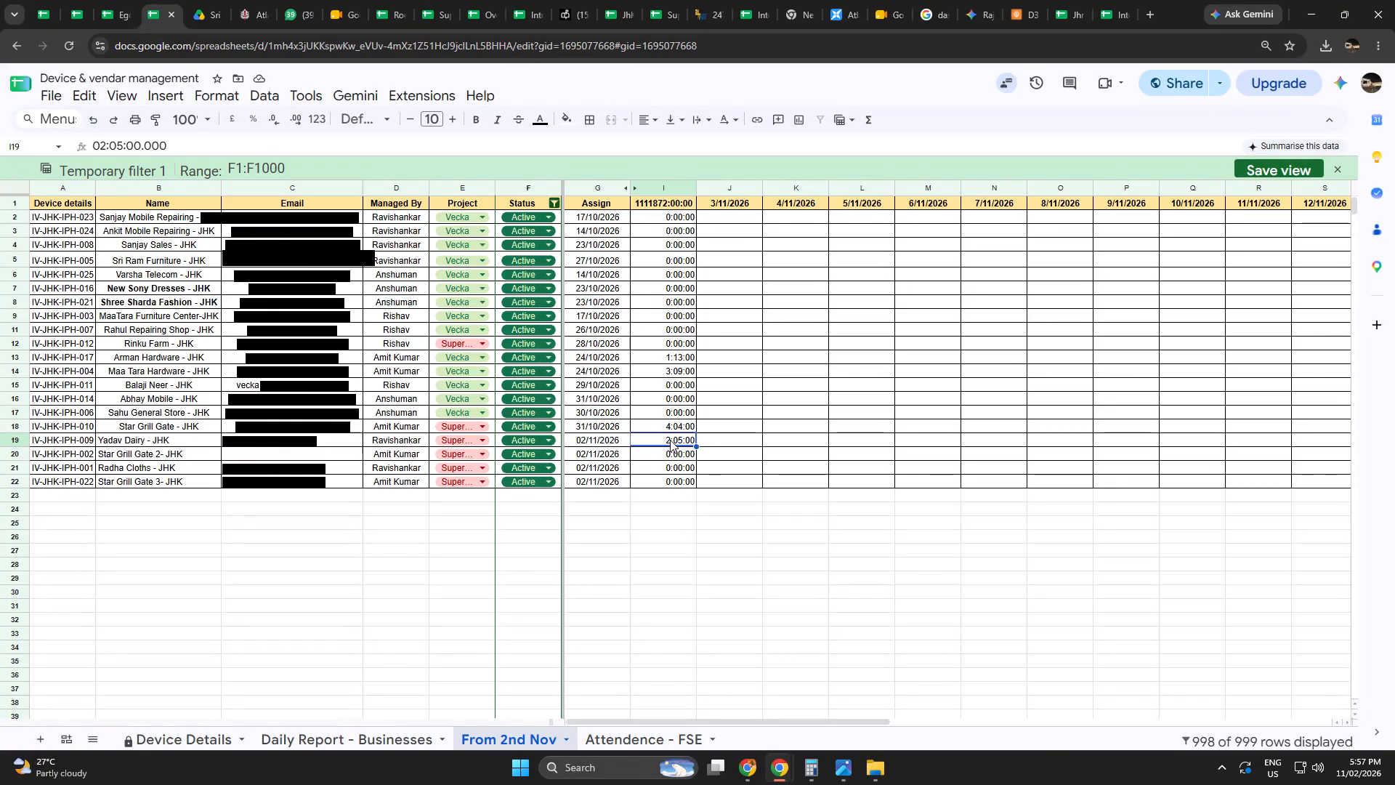
Open the duration entry for Yadav Dairy - JHK in the From 2nd Nov sheet for editing.
{"action": "left_click", "coordinate": [654, 440]}
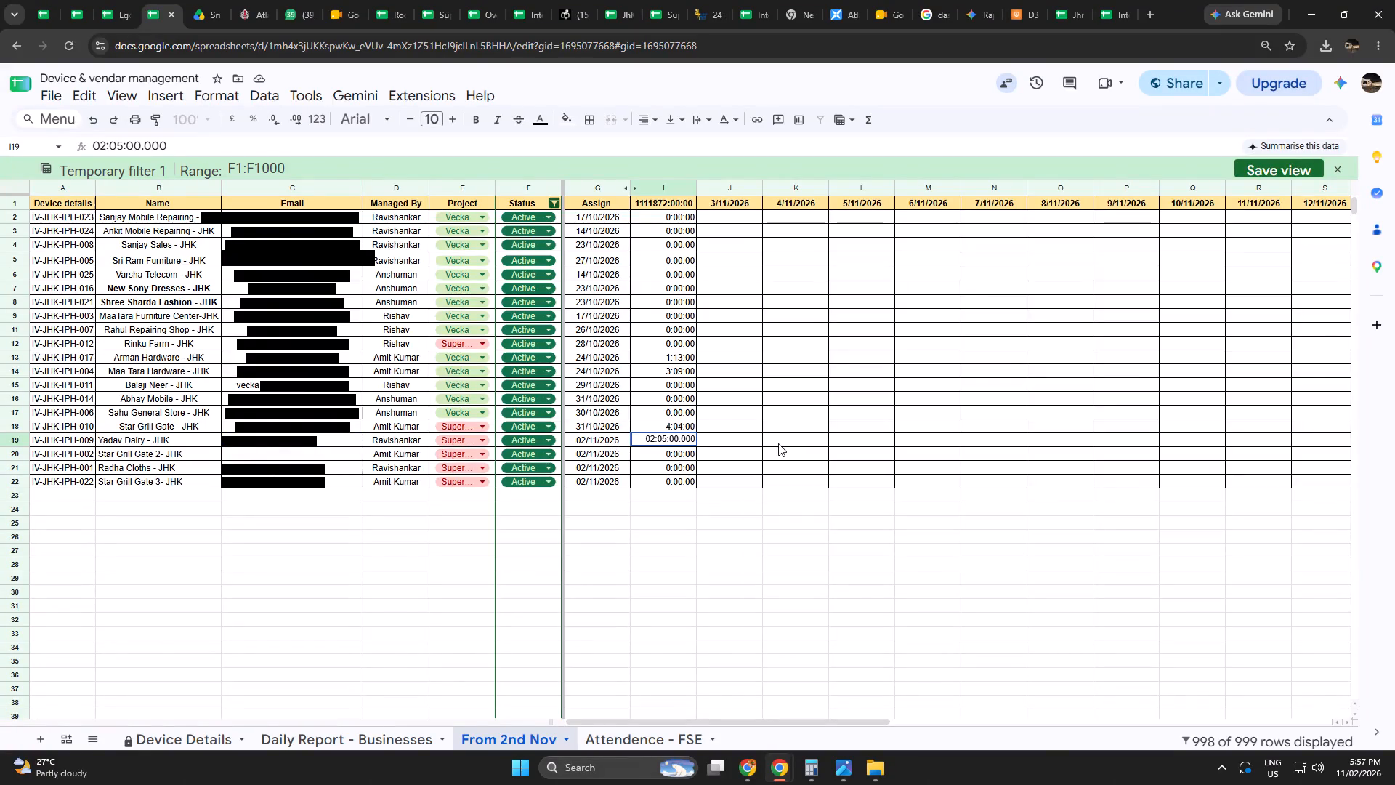
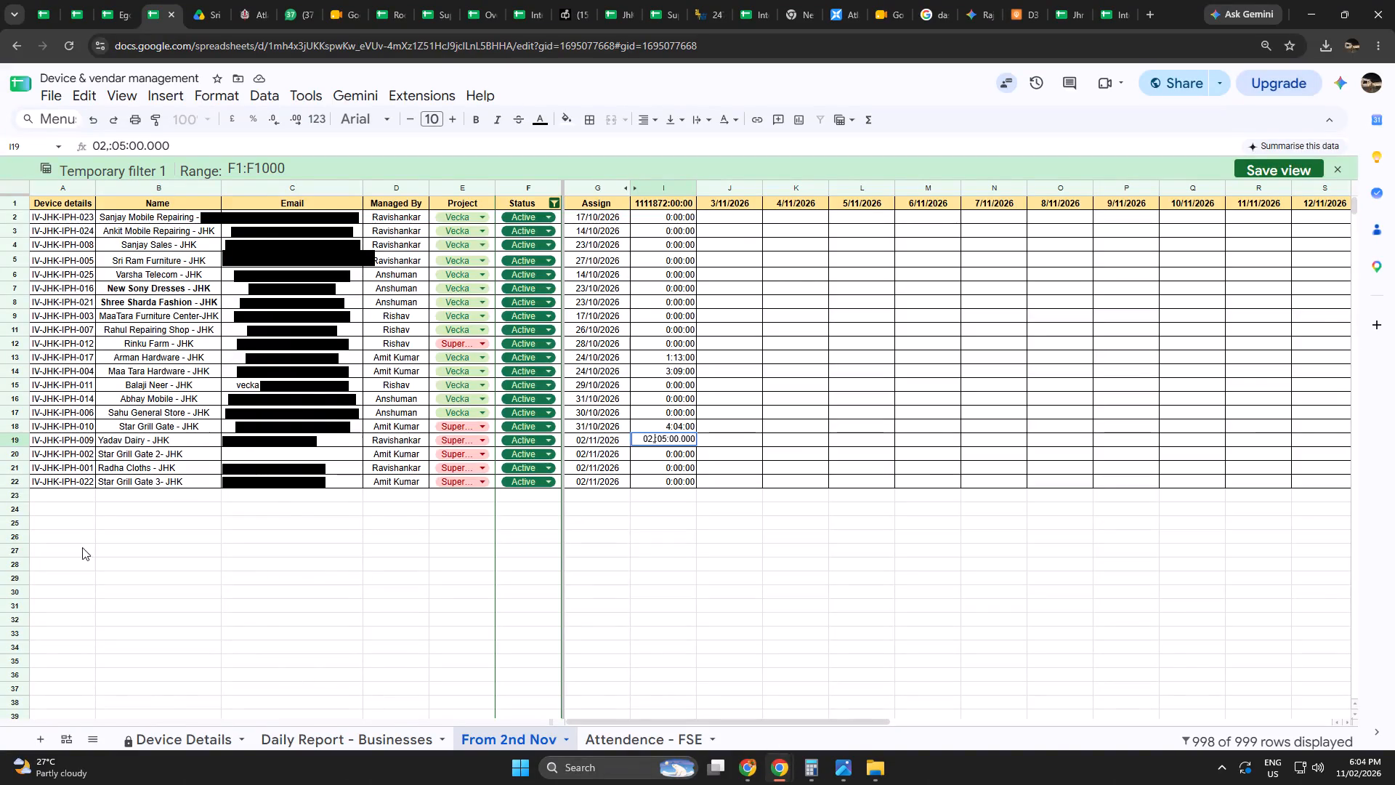
Switch to the Vendors/Device_Business Details spreadsheet and select the mobile number of Star Grill Gate 3- JHK in the Approved Business List.
{"action": "left_click", "coordinate": [68, 0]}
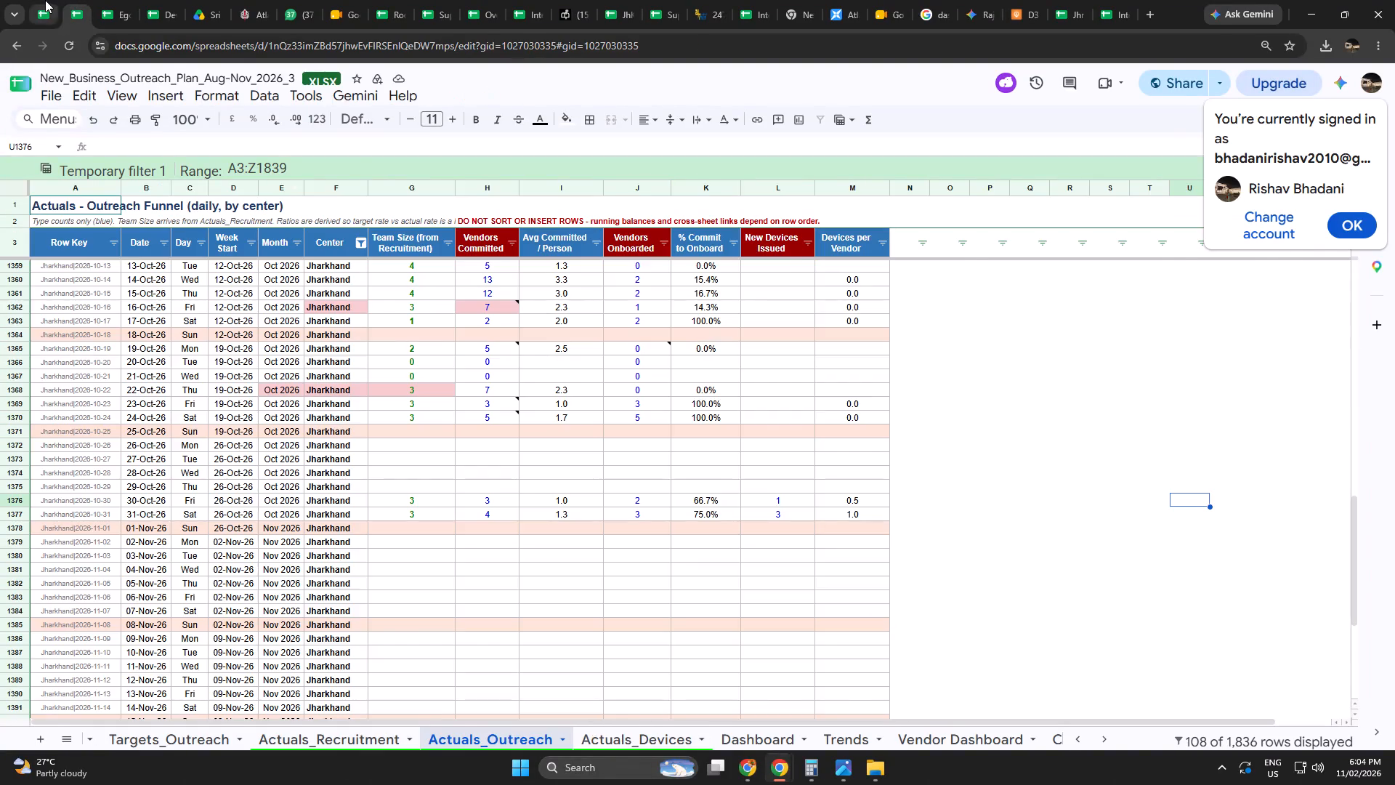
{"action": "left_click", "coordinate": [43, 0]}
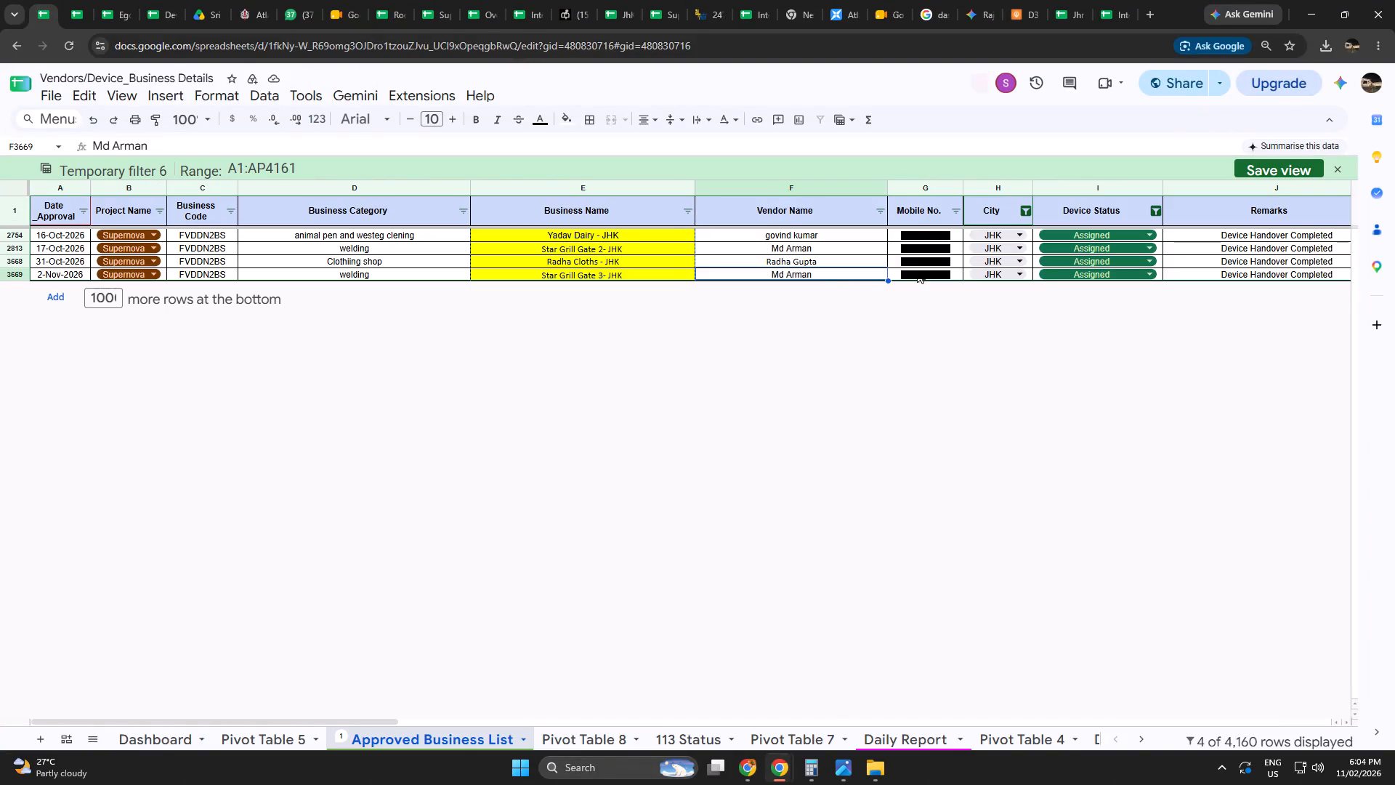
{"action": "left_click", "coordinate": [917, 270]}
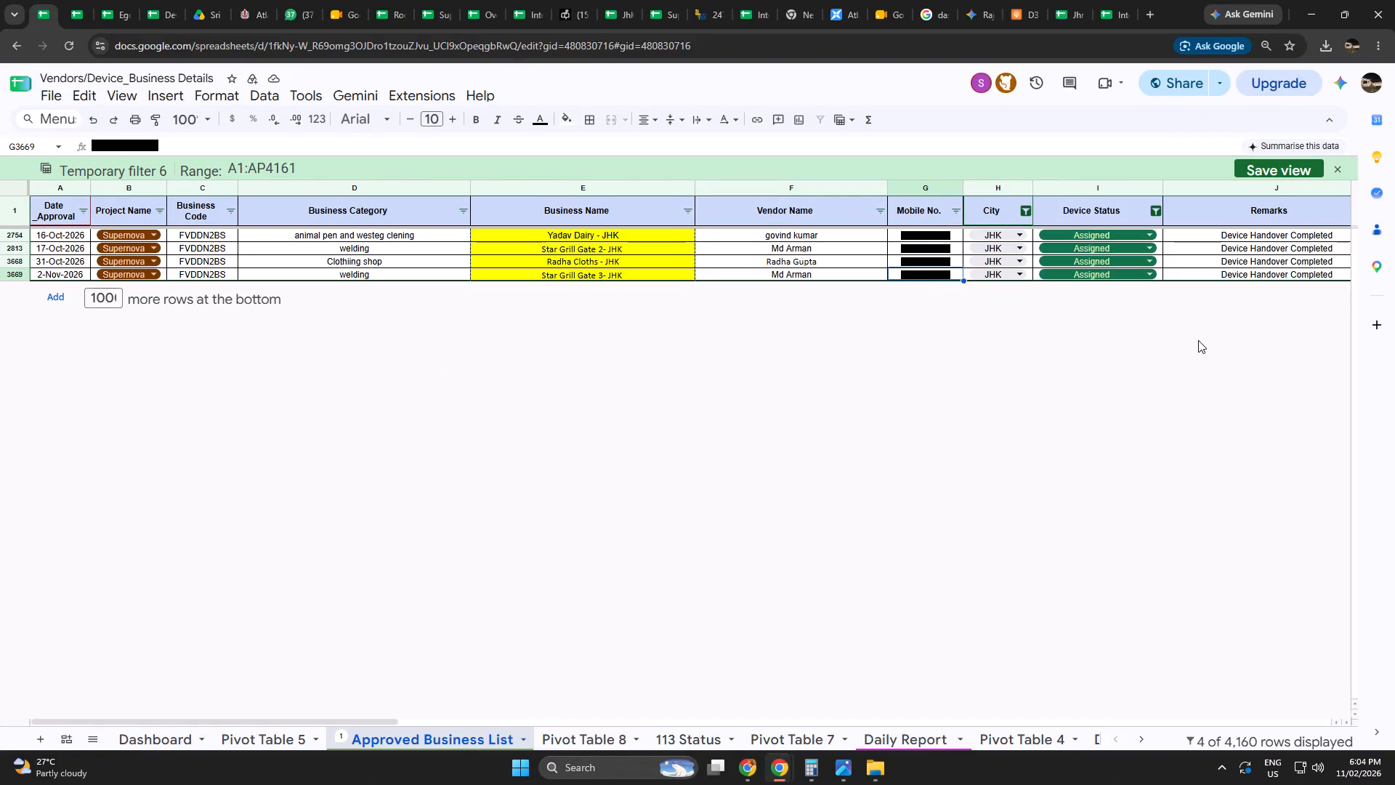
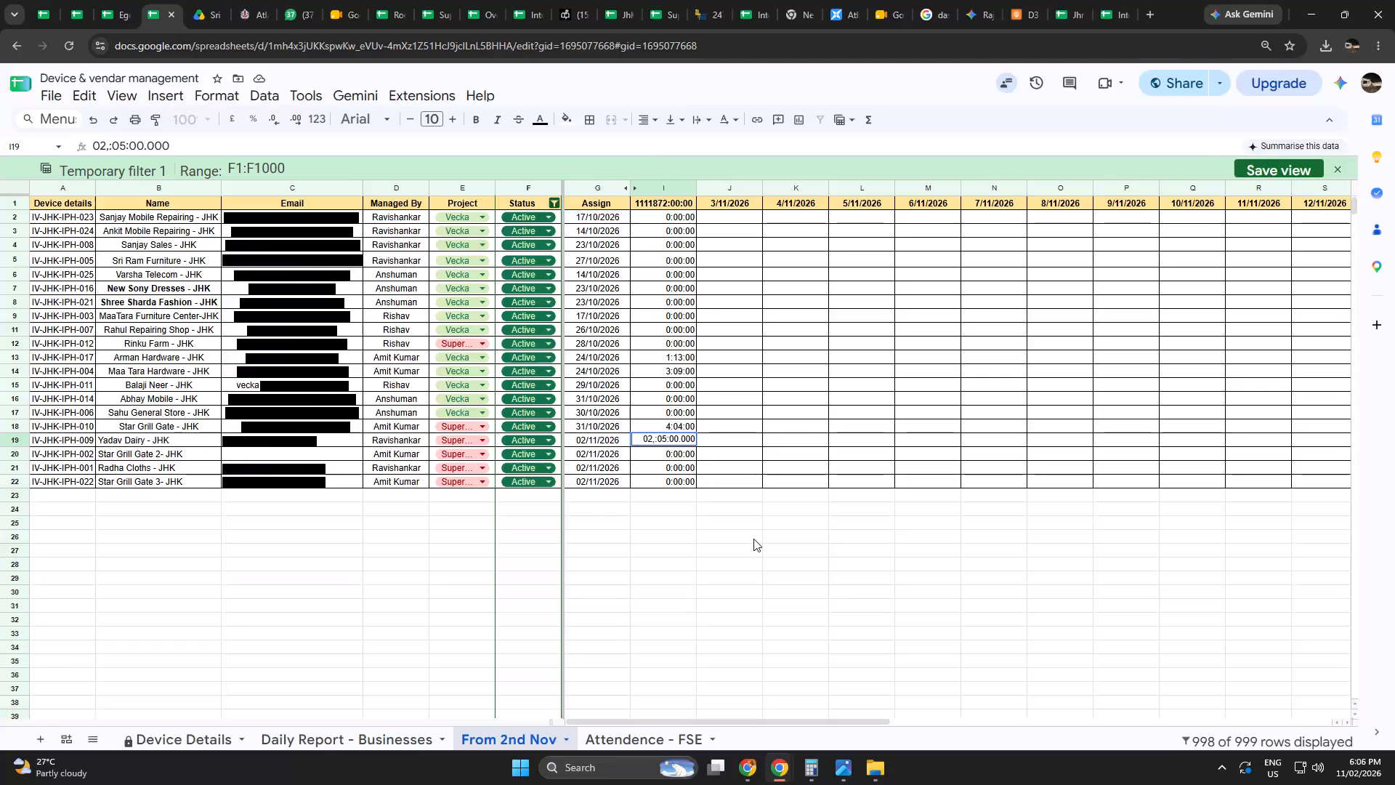
Correct the Yadav Dairy - JHK duration in the 2/11/2026 column by removing the stray comma, so the entry reads 02:05:00.000.
{"action": "key", "text": "BackSpace"}
{"action": "left_click", "coordinate": [731, 599]}
{"action": "left_click", "coordinate": [648, 443]}
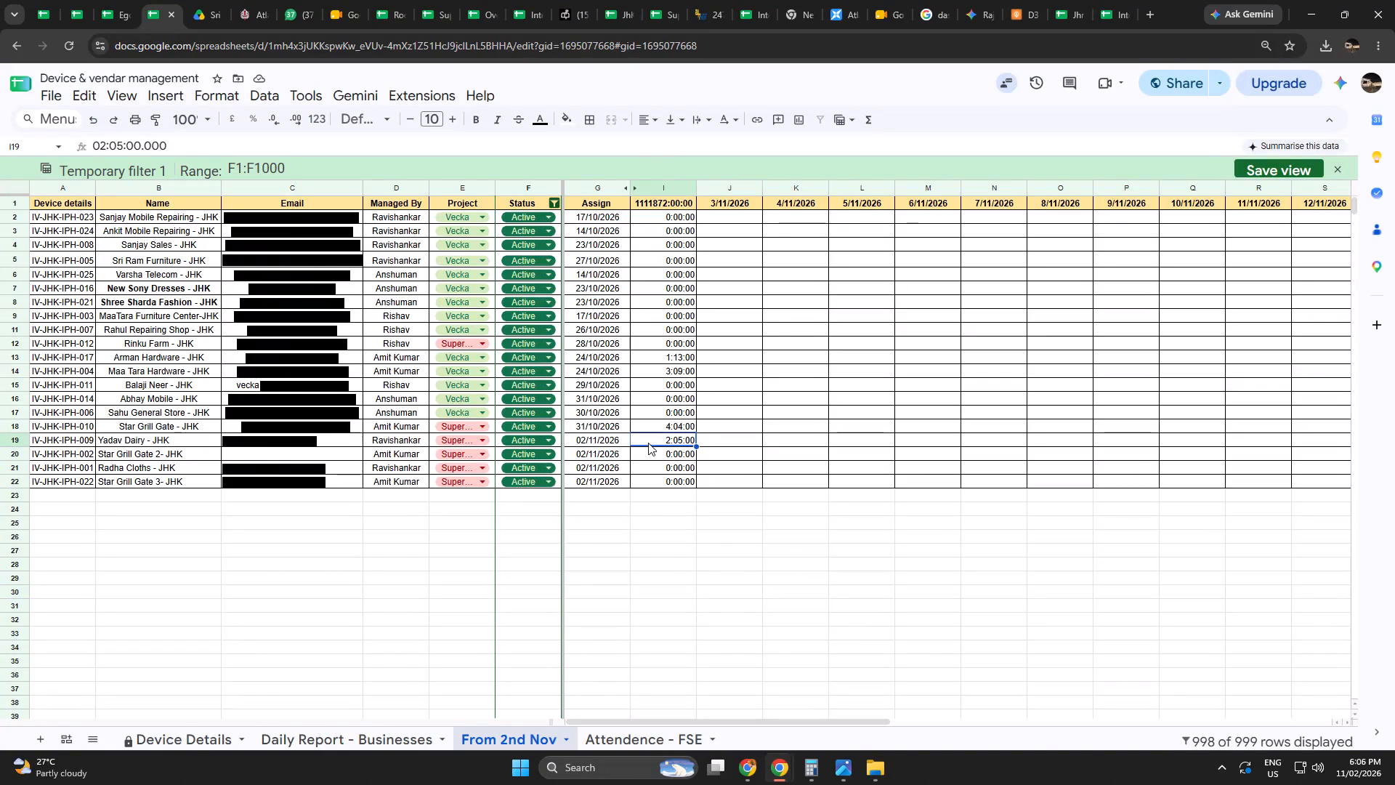
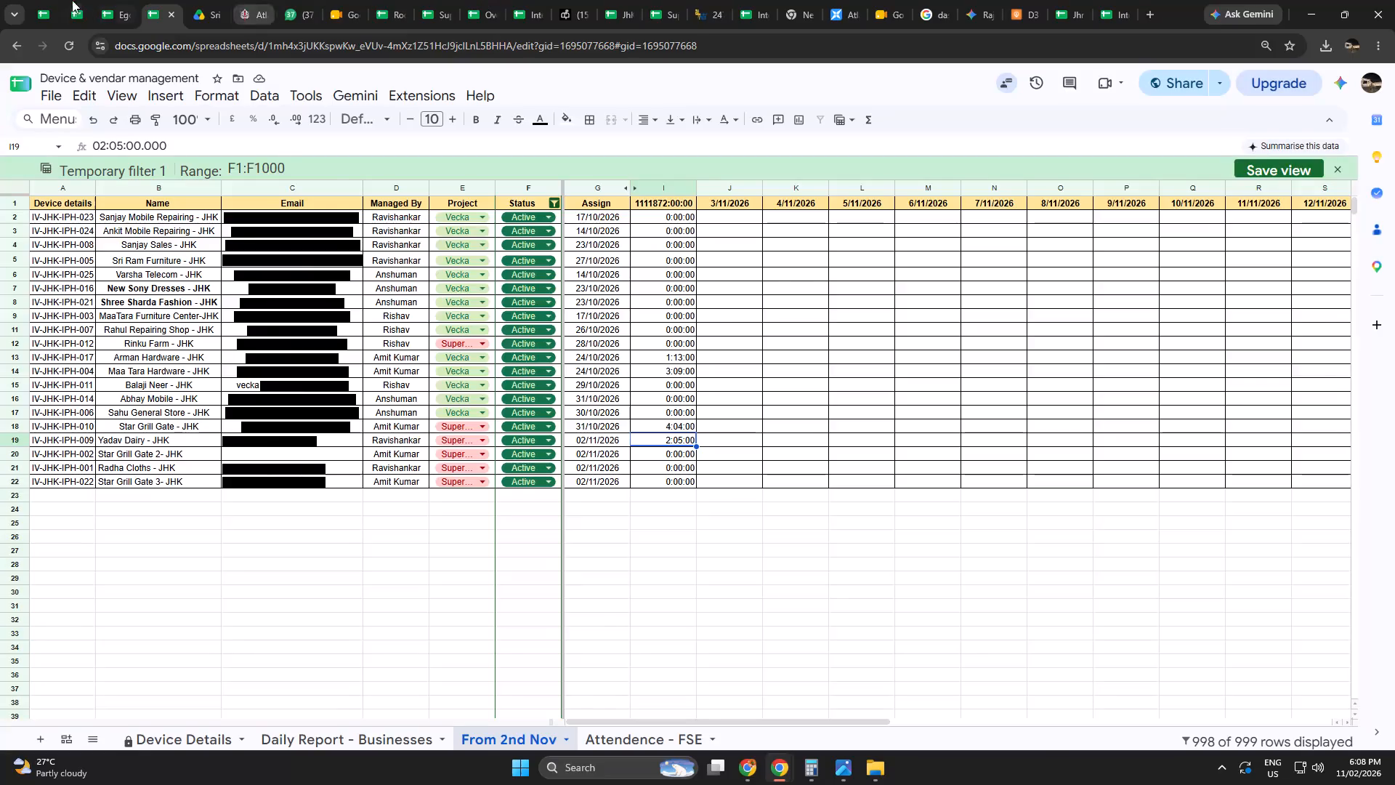
Switch to the Vendors/Device_Business Details spreadsheet and check the Star Grill Gate 3- JHK entry in the Approved Business List.
{"action": "left_click", "coordinate": [70, 0]}
{"action": "left_click", "coordinate": [47, 0]}
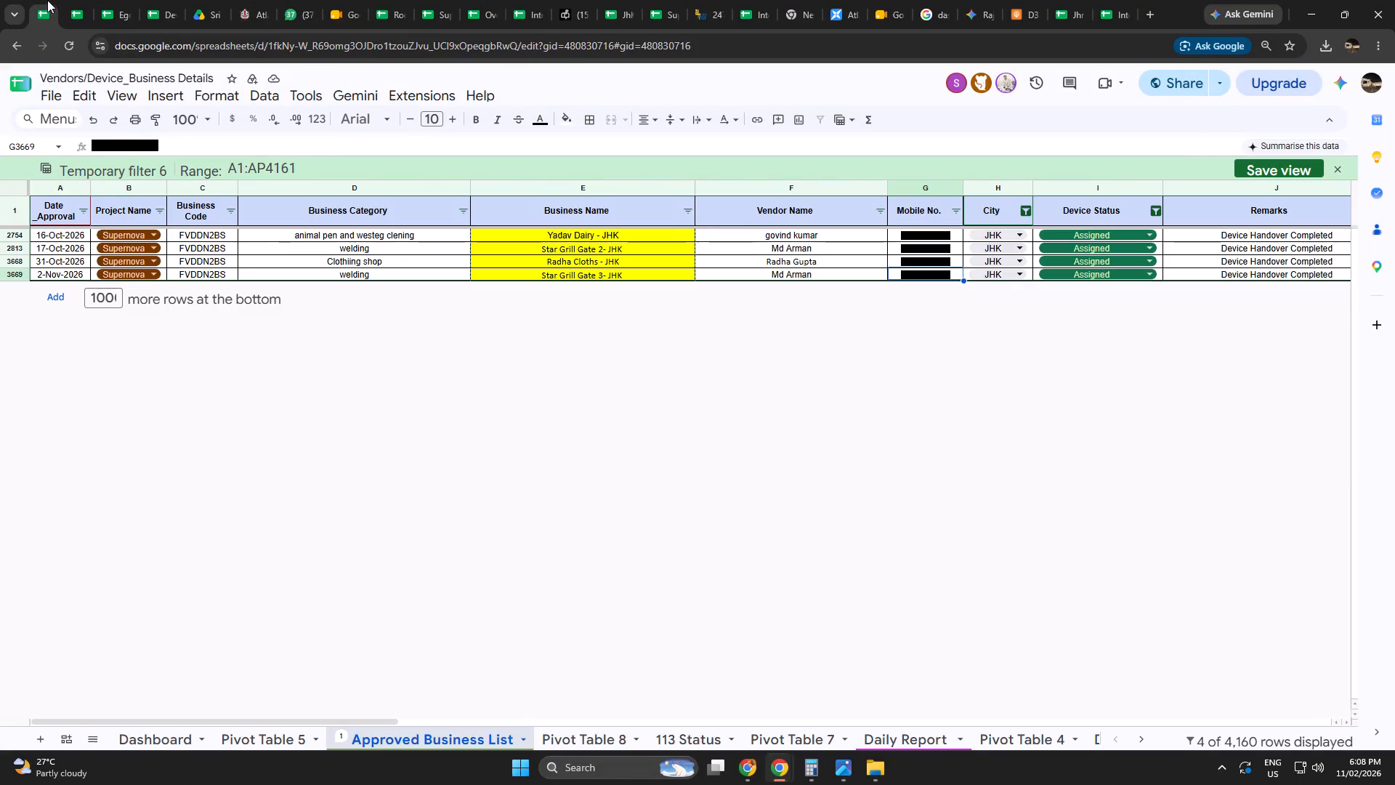
{"action": "left_click", "coordinate": [554, 498]}
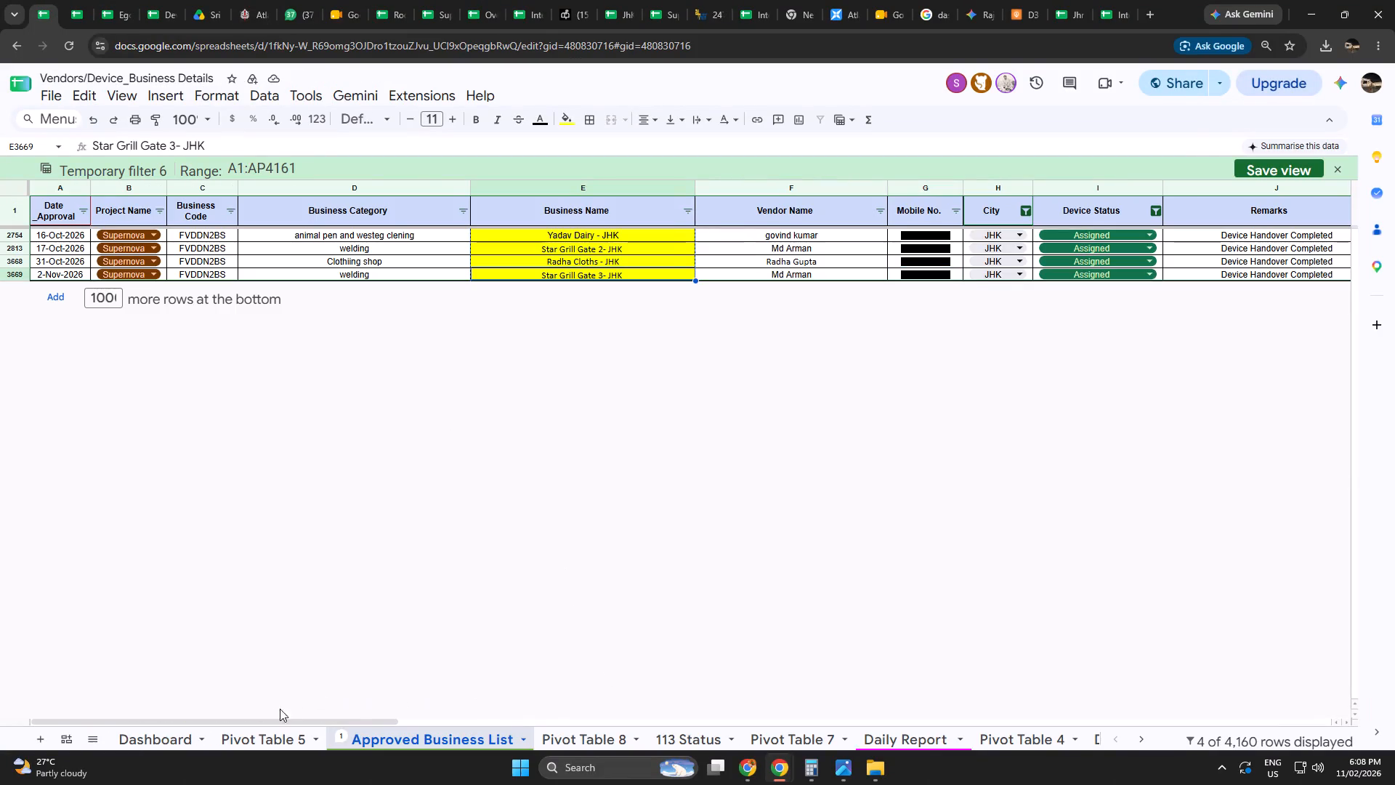
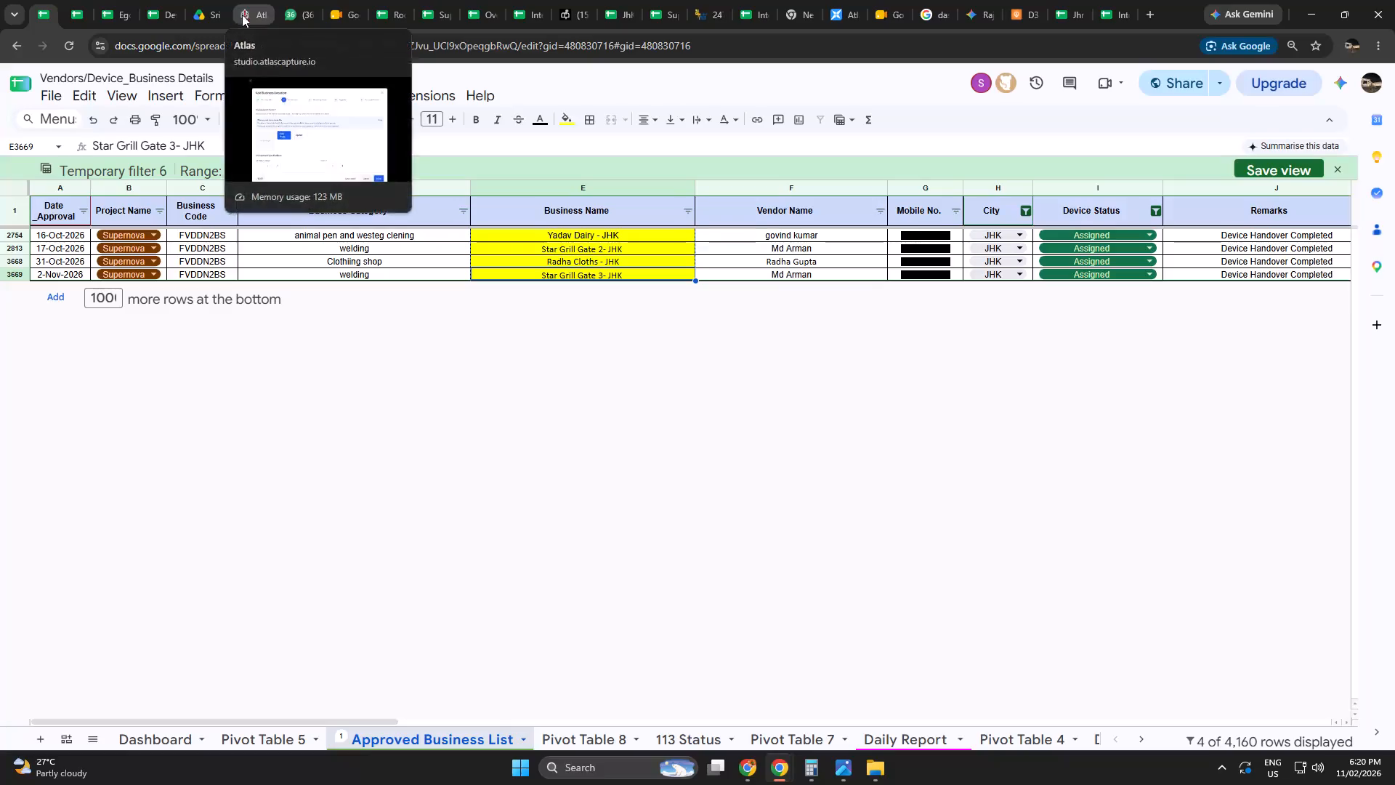
Return to the Device & vendar management spreadsheet and enter the account email for Star Grill Gate 2- JHK in the From 2nd Nov sheet.
{"action": "left_click", "coordinate": [157, 0]}
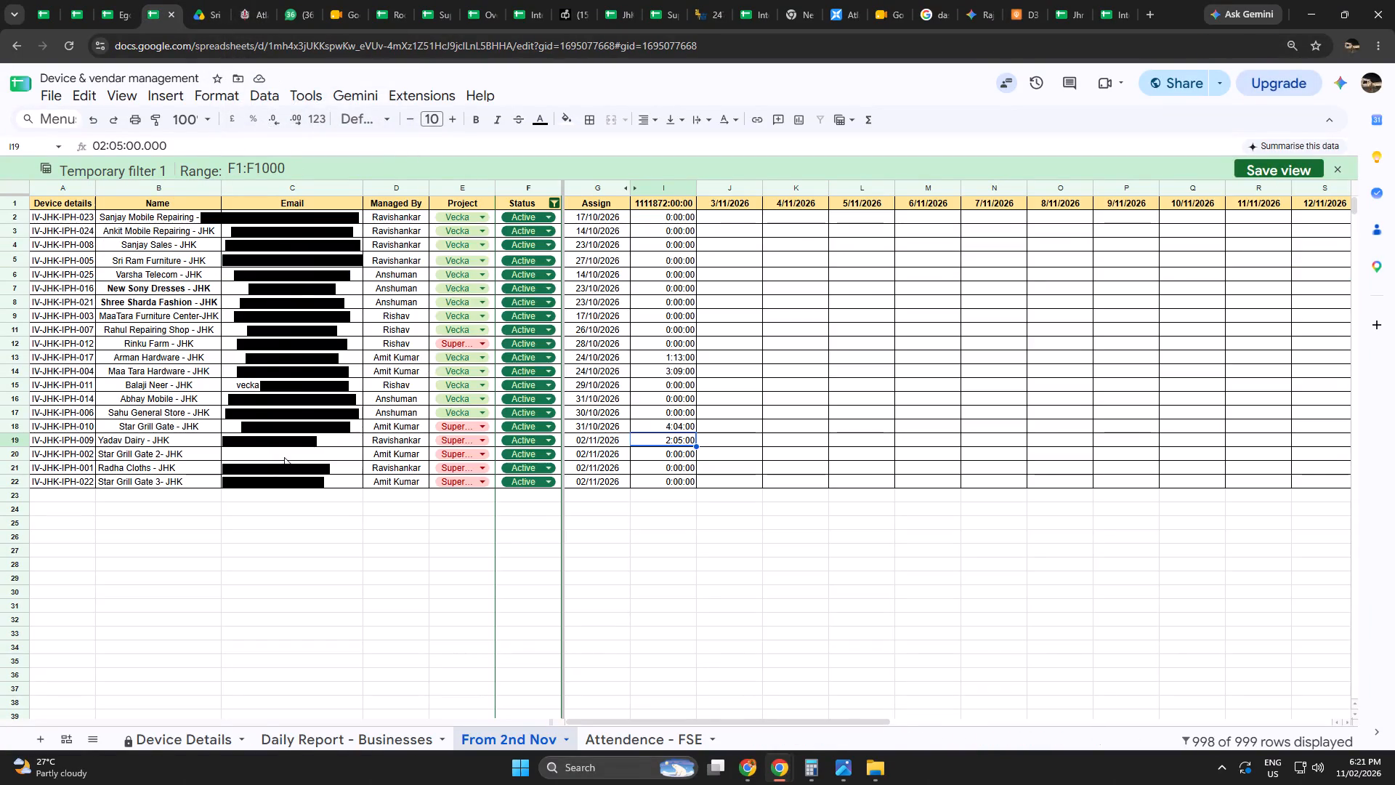
{"action": "left_click", "coordinate": [284, 457]}
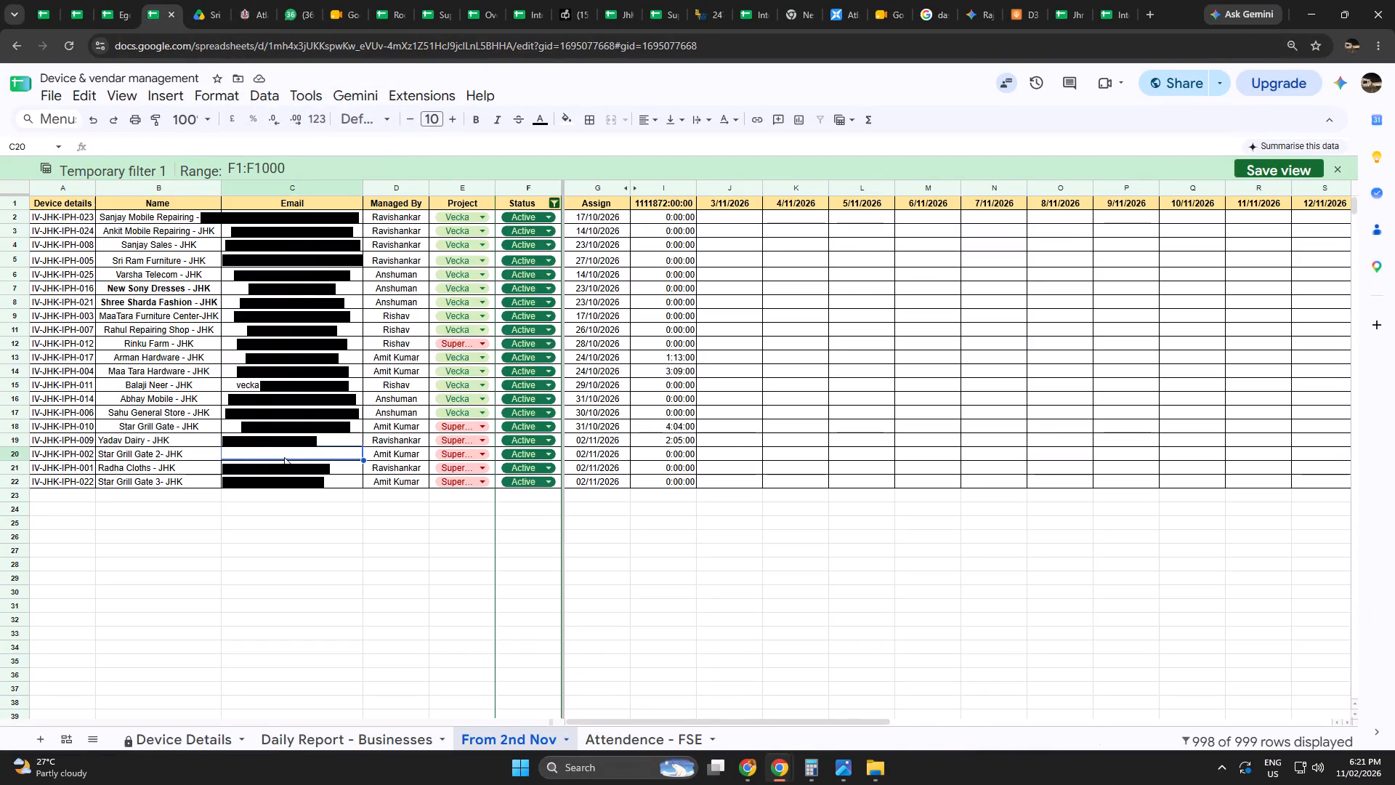
{"action": "key", "text": "a"}
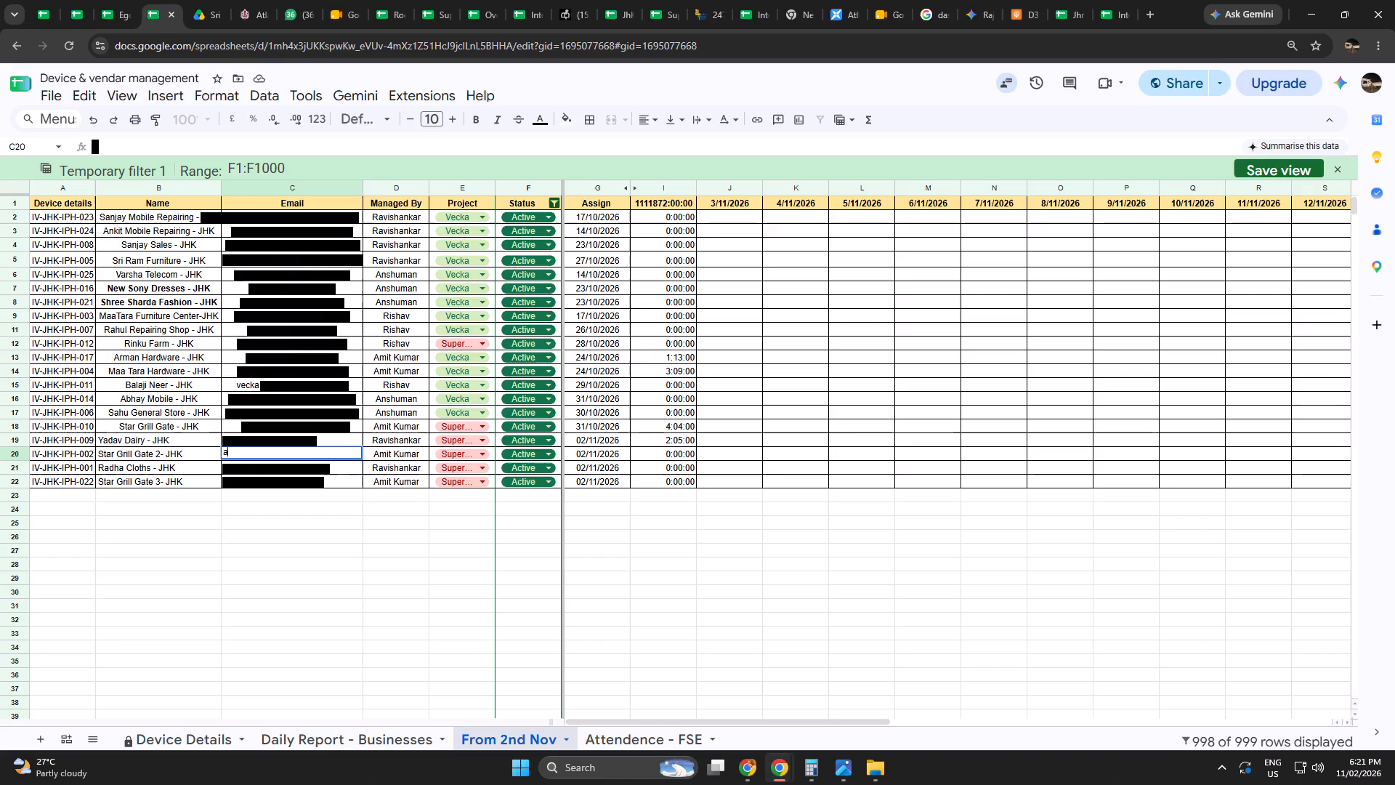
{"action": "key", "text": "4"}
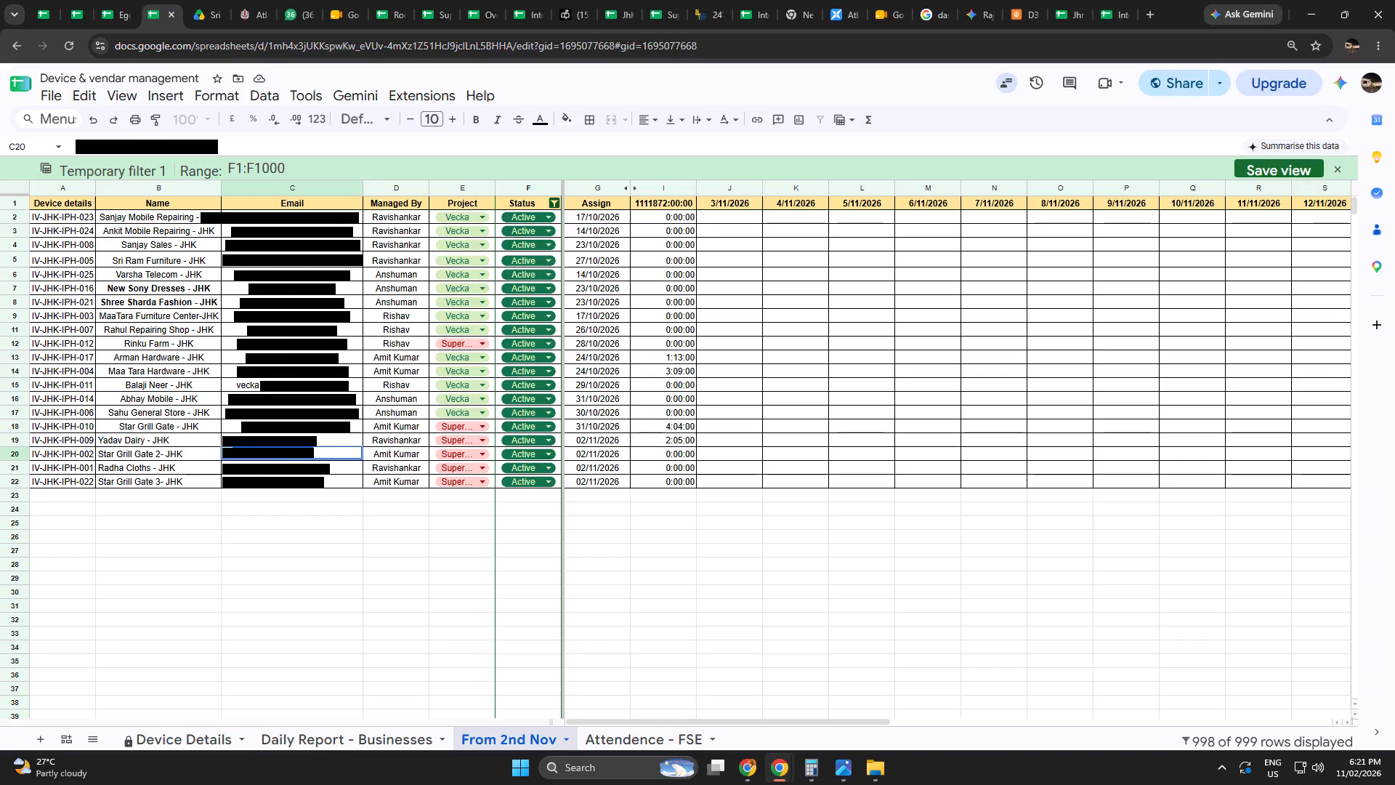
Replace the email for Star Grill Gate 2- JHK in the From 2nd Nov sheet with the corrected Gmail address.
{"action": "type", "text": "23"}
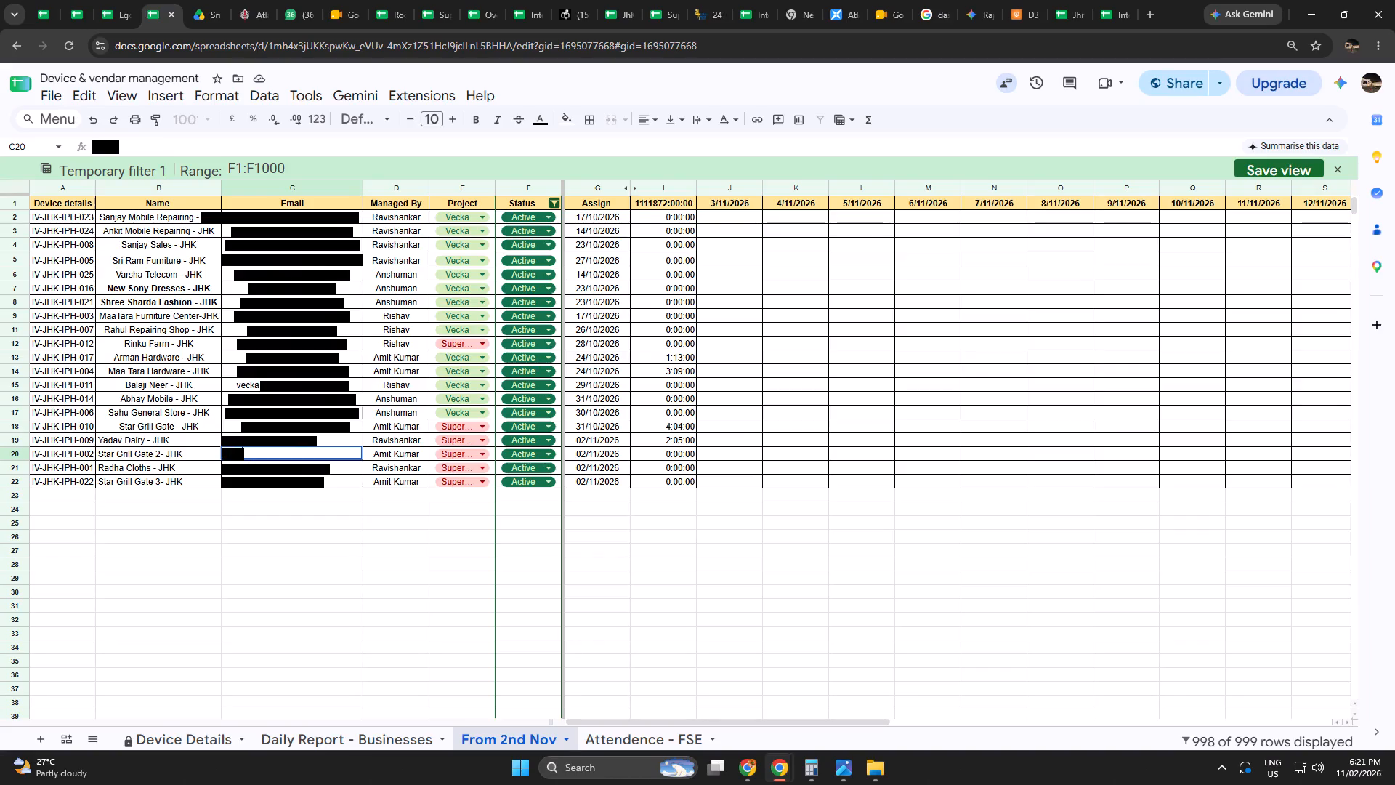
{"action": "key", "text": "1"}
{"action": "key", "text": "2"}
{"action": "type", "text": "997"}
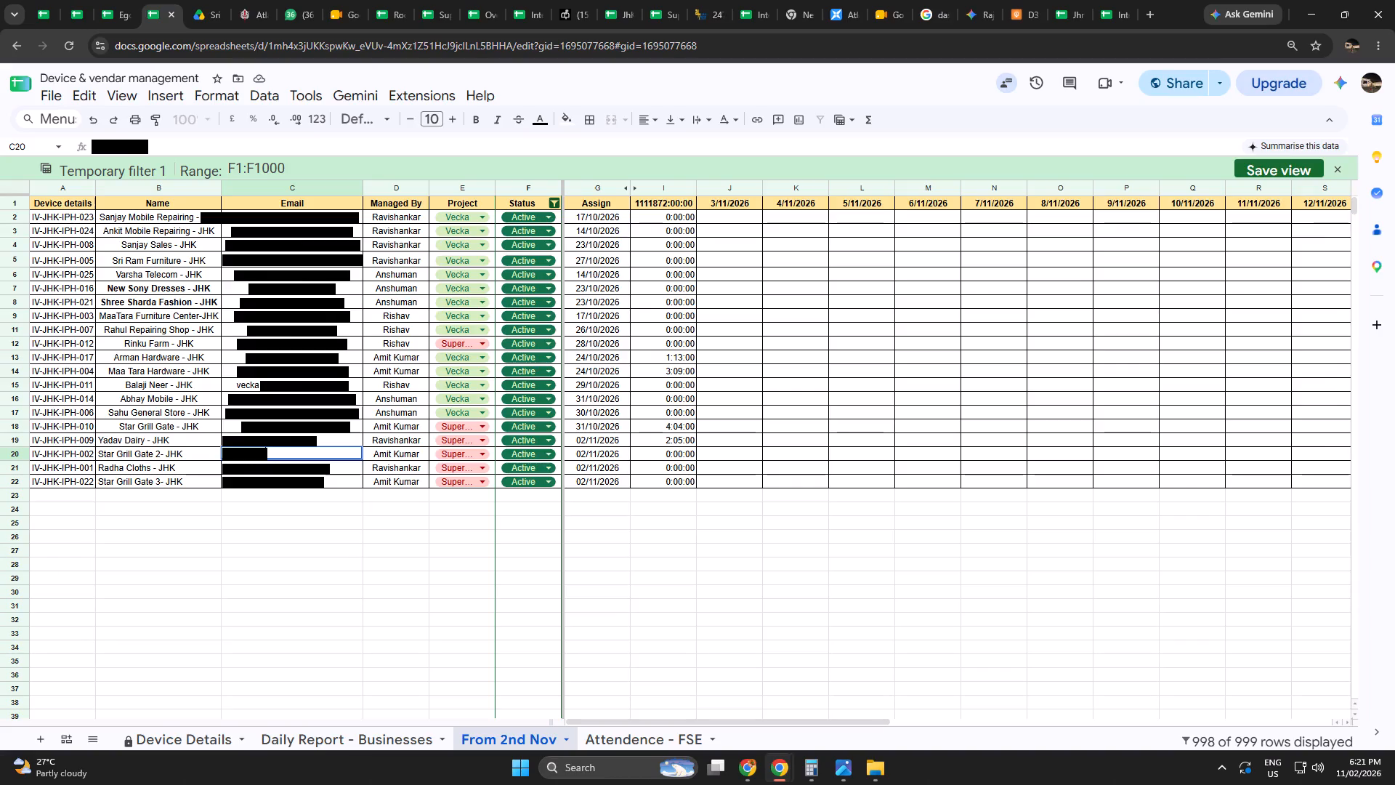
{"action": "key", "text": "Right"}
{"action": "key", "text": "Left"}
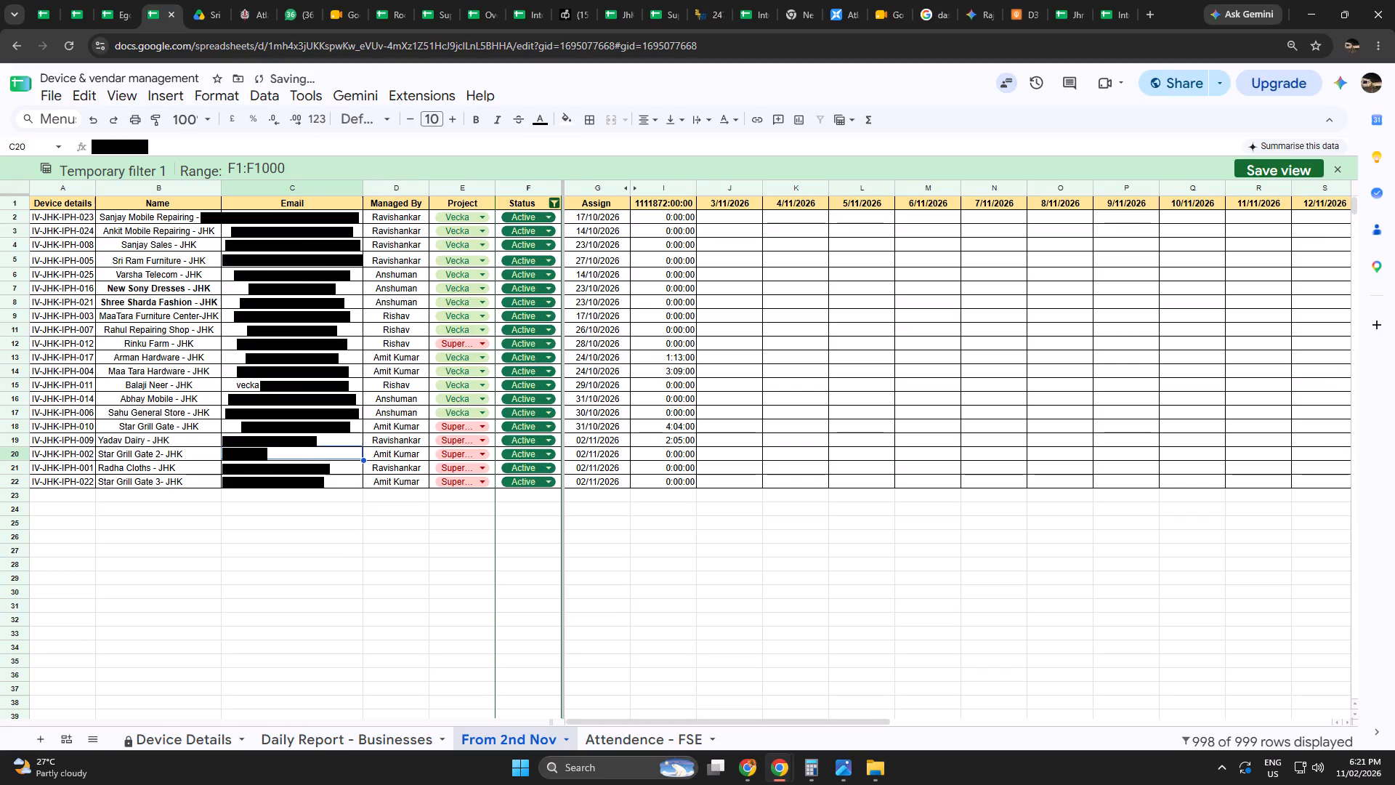
{"action": "left_click", "coordinate": [153, 150]}
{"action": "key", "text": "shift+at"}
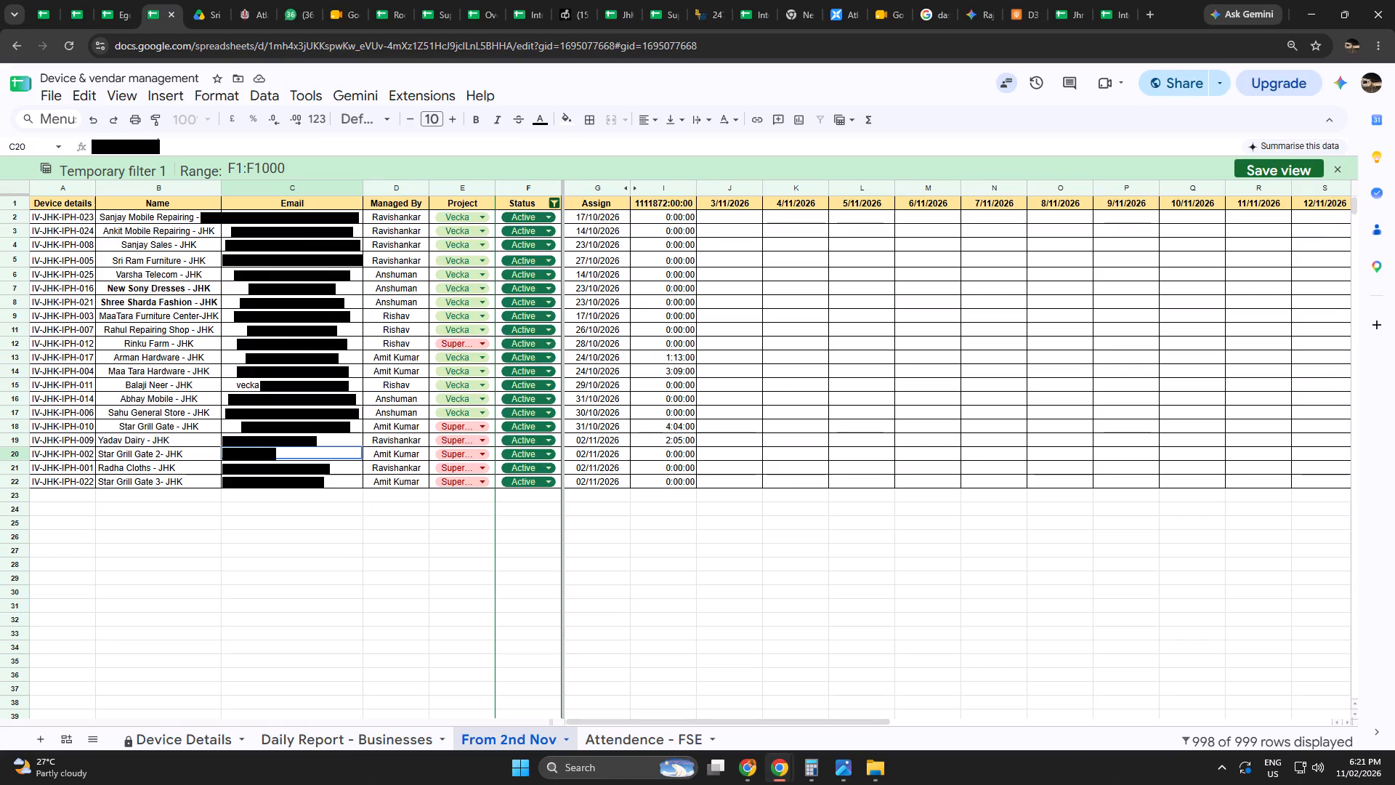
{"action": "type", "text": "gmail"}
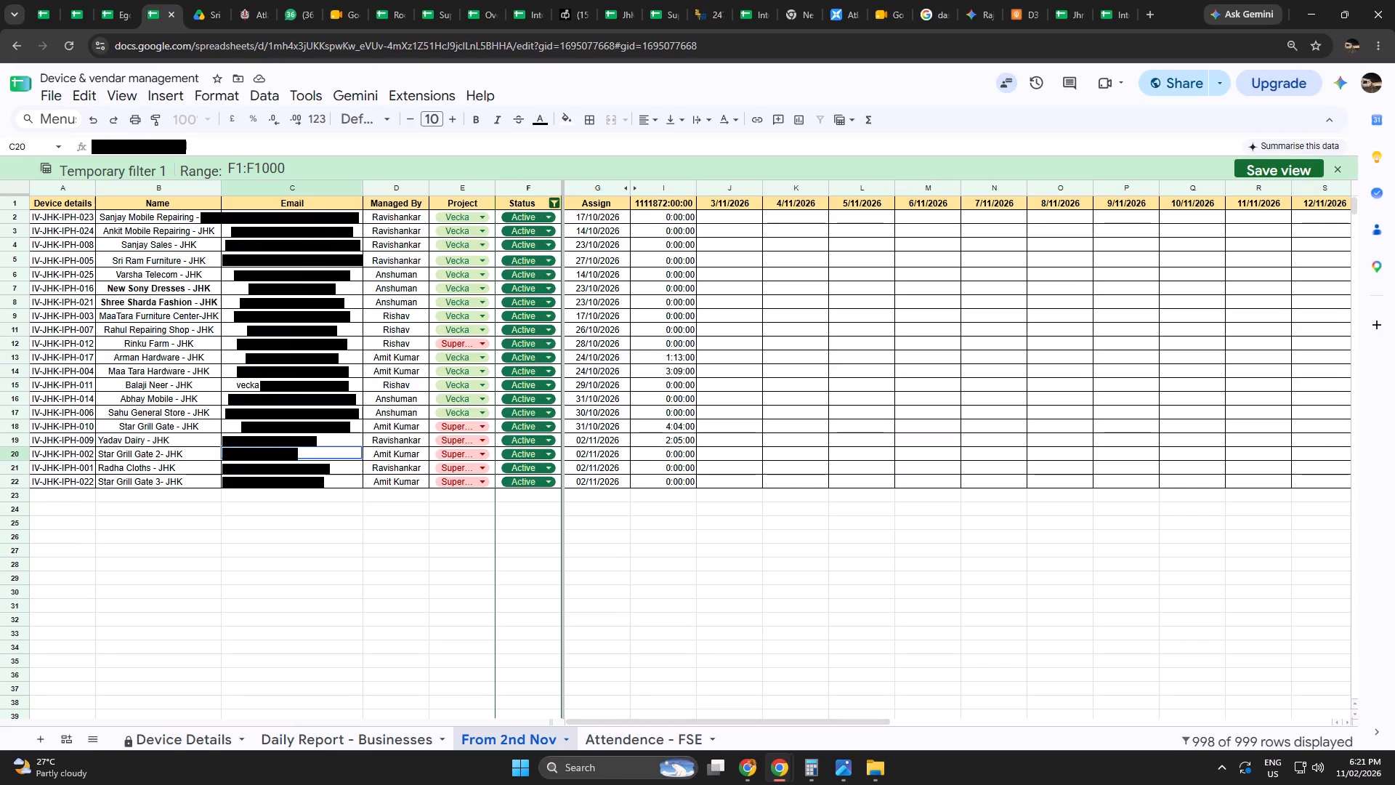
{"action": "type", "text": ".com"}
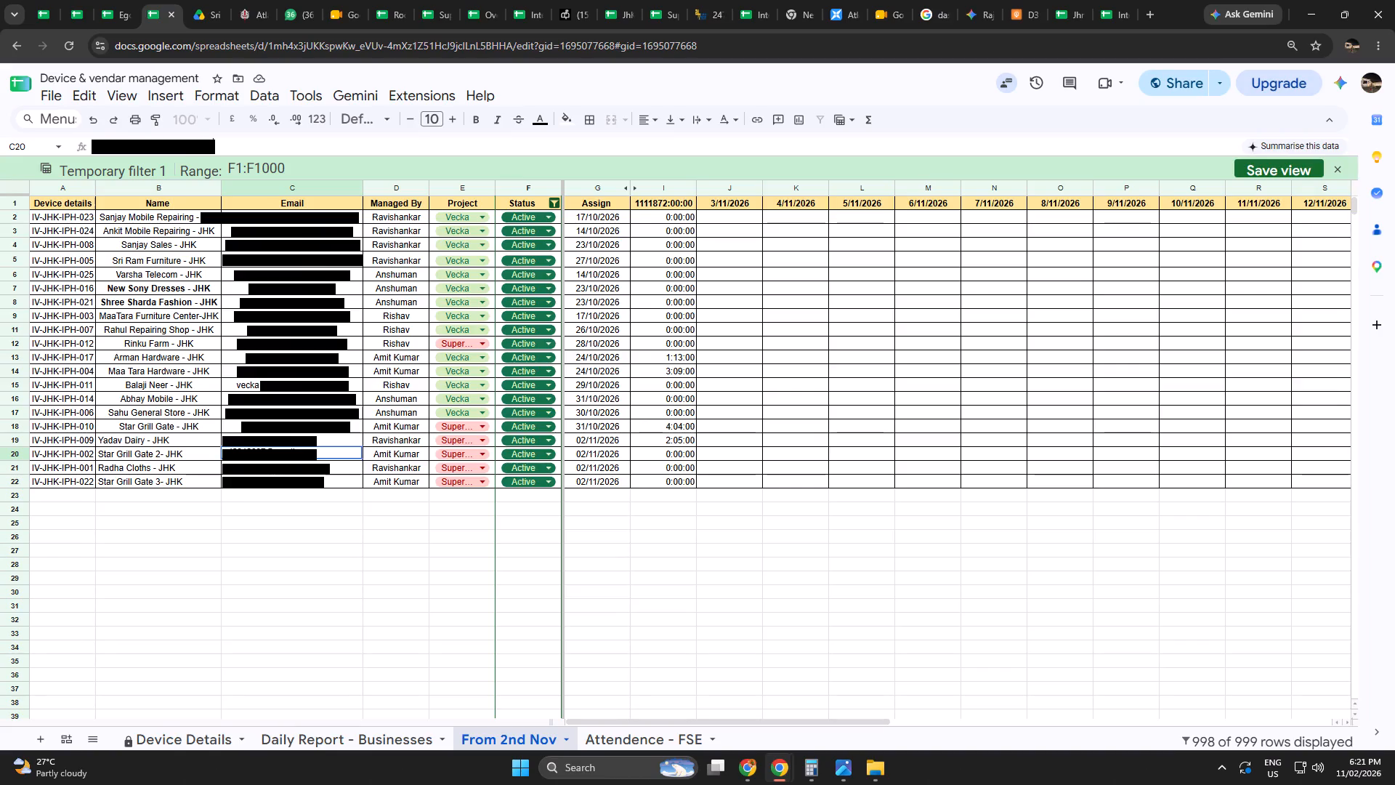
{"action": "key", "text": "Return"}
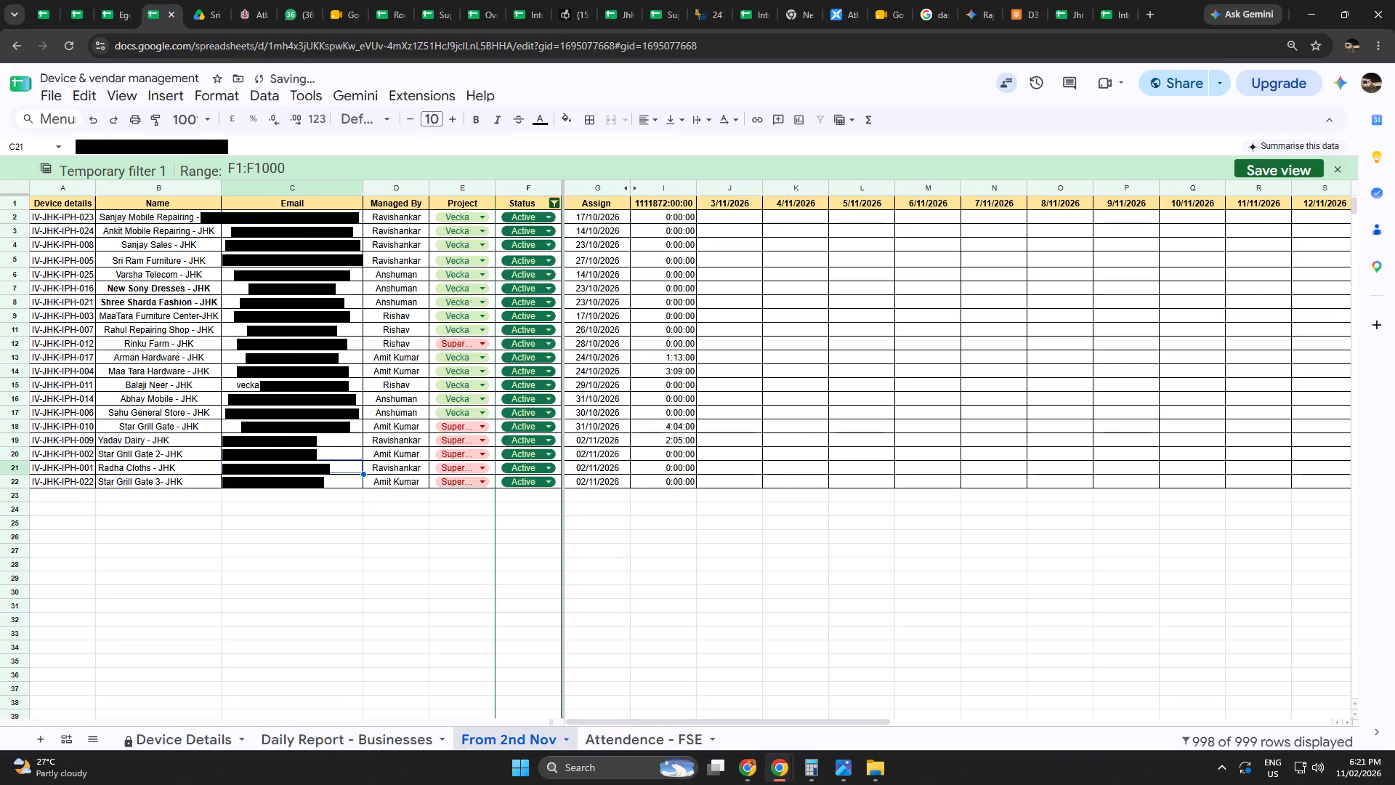
{"action": "left_click", "coordinate": [322, 454]}
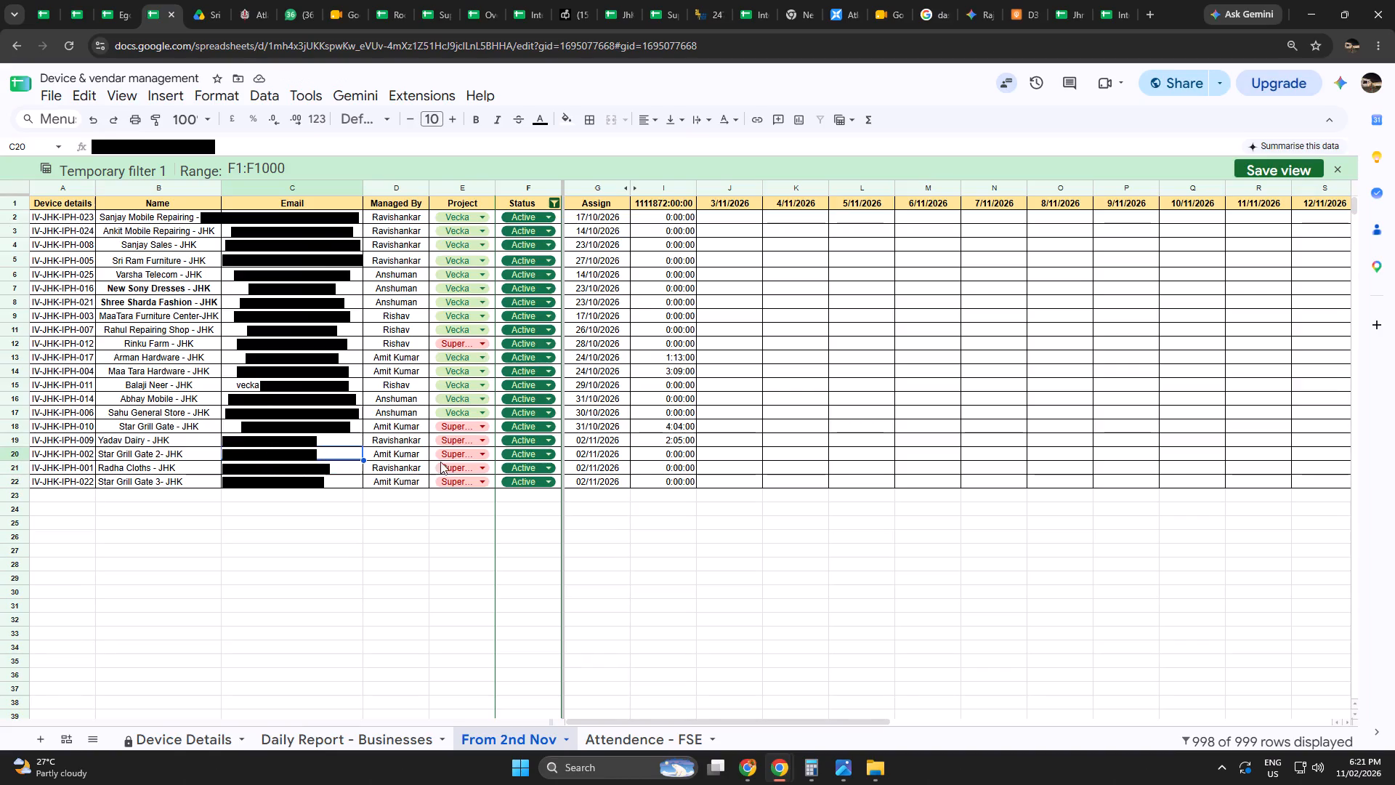
Select the duration entry of Star Grill Gate 2- JHK in the 2/11/2026 column.
{"action": "left_click", "coordinate": [676, 456]}
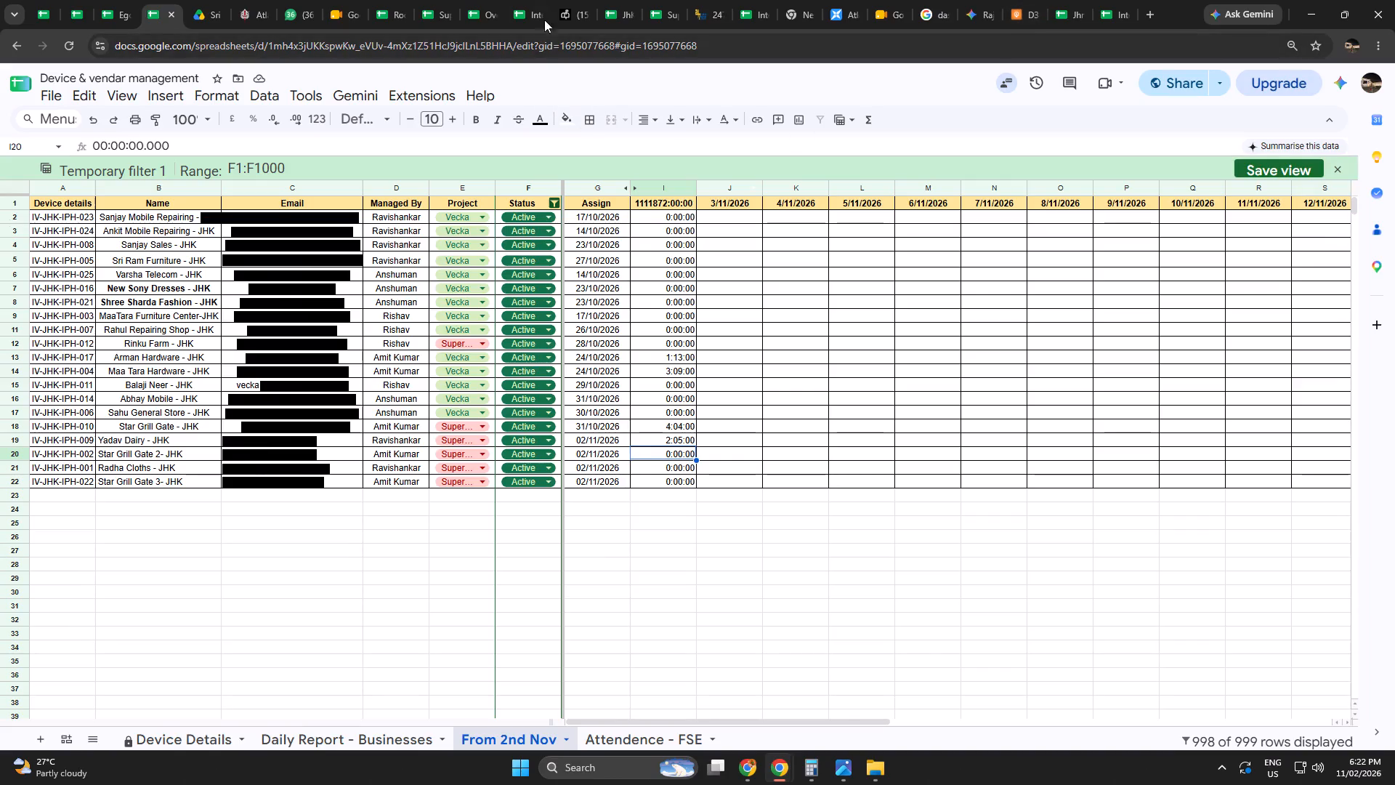
Switch to the webmail and view the Drafts folder.
{"action": "left_click", "coordinate": [571, 0]}
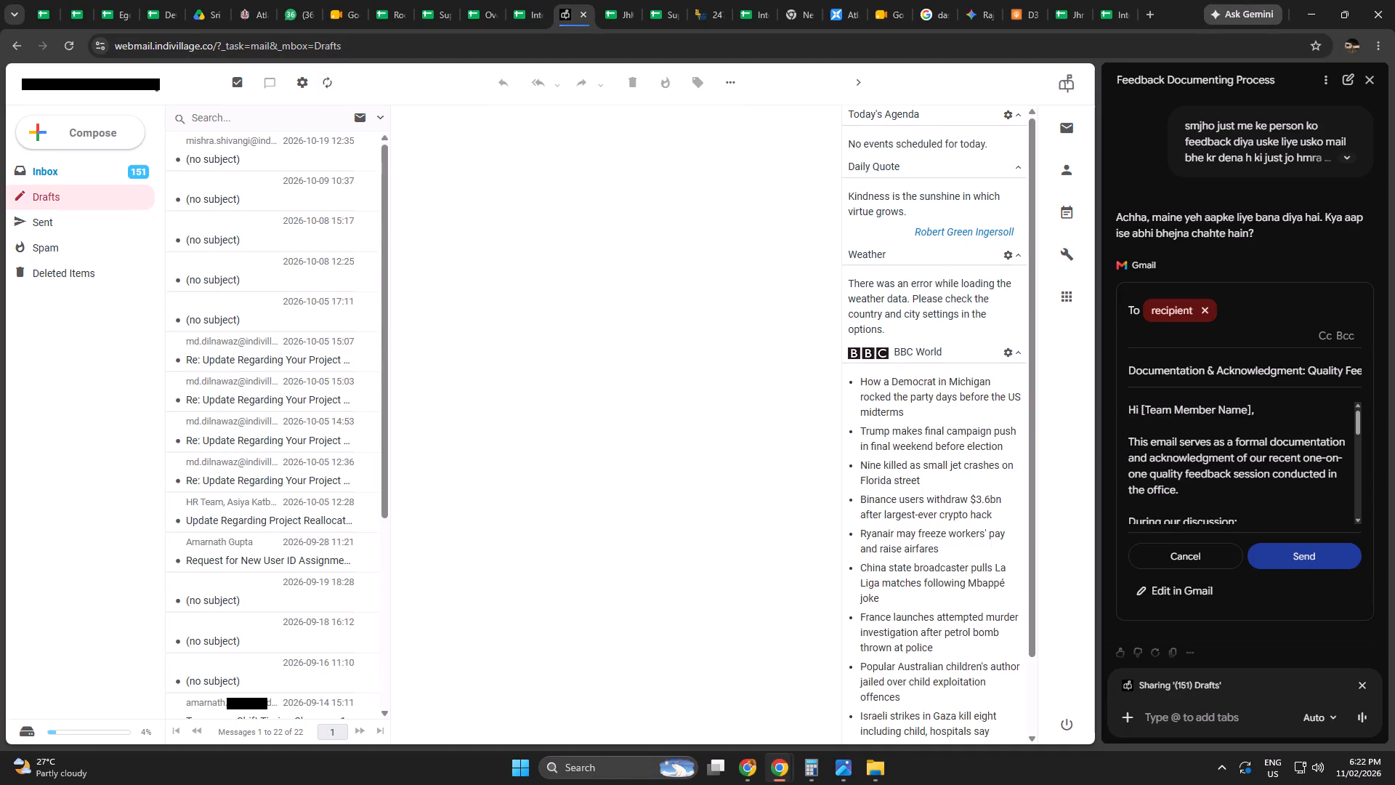
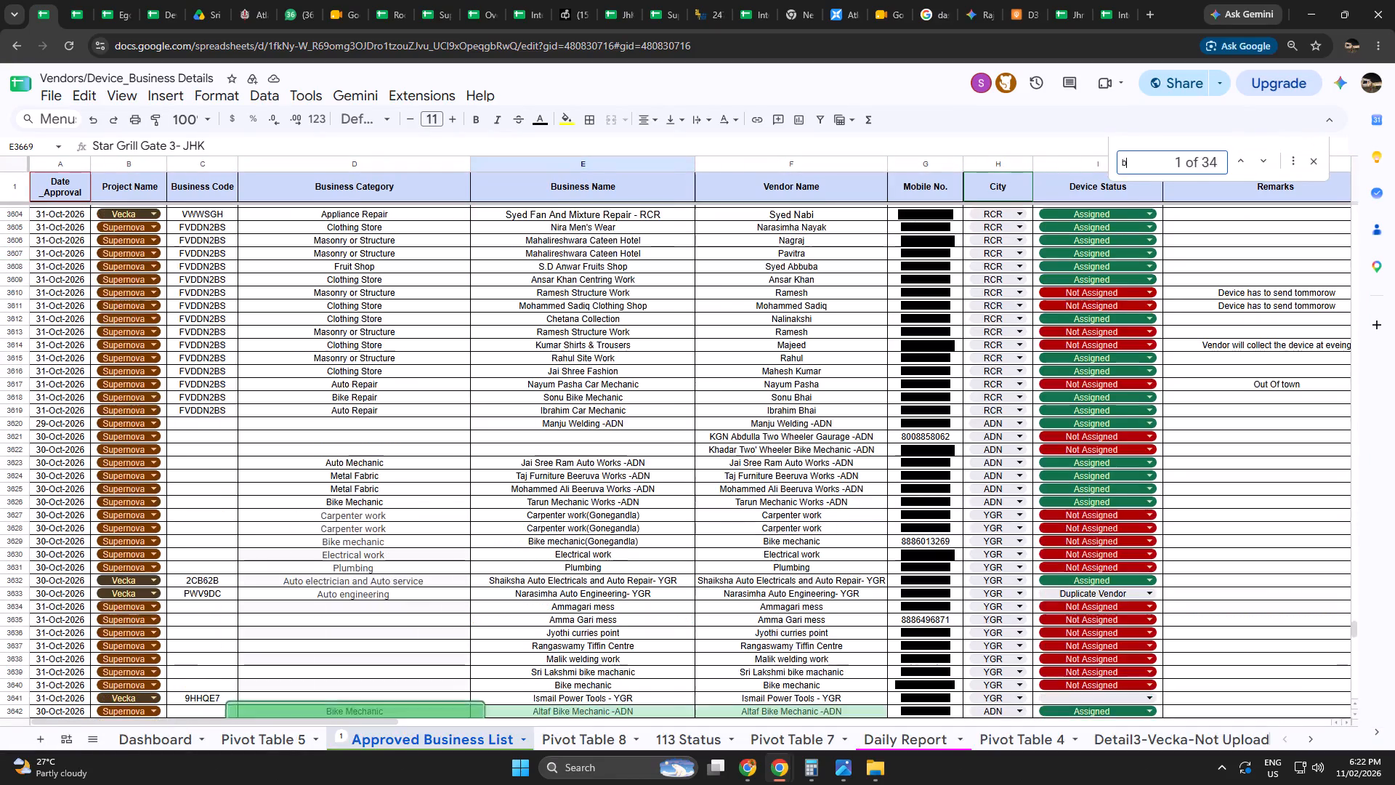
Find "bhumi co" in the Approved Business List and set the device status of Bhumi Collection - JHK to Not Assigned.
{"action": "type", "text": "h"}
{"action": "key", "text": "u"}
{"action": "key", "text": "m"}
{"action": "key", "text": "i"}
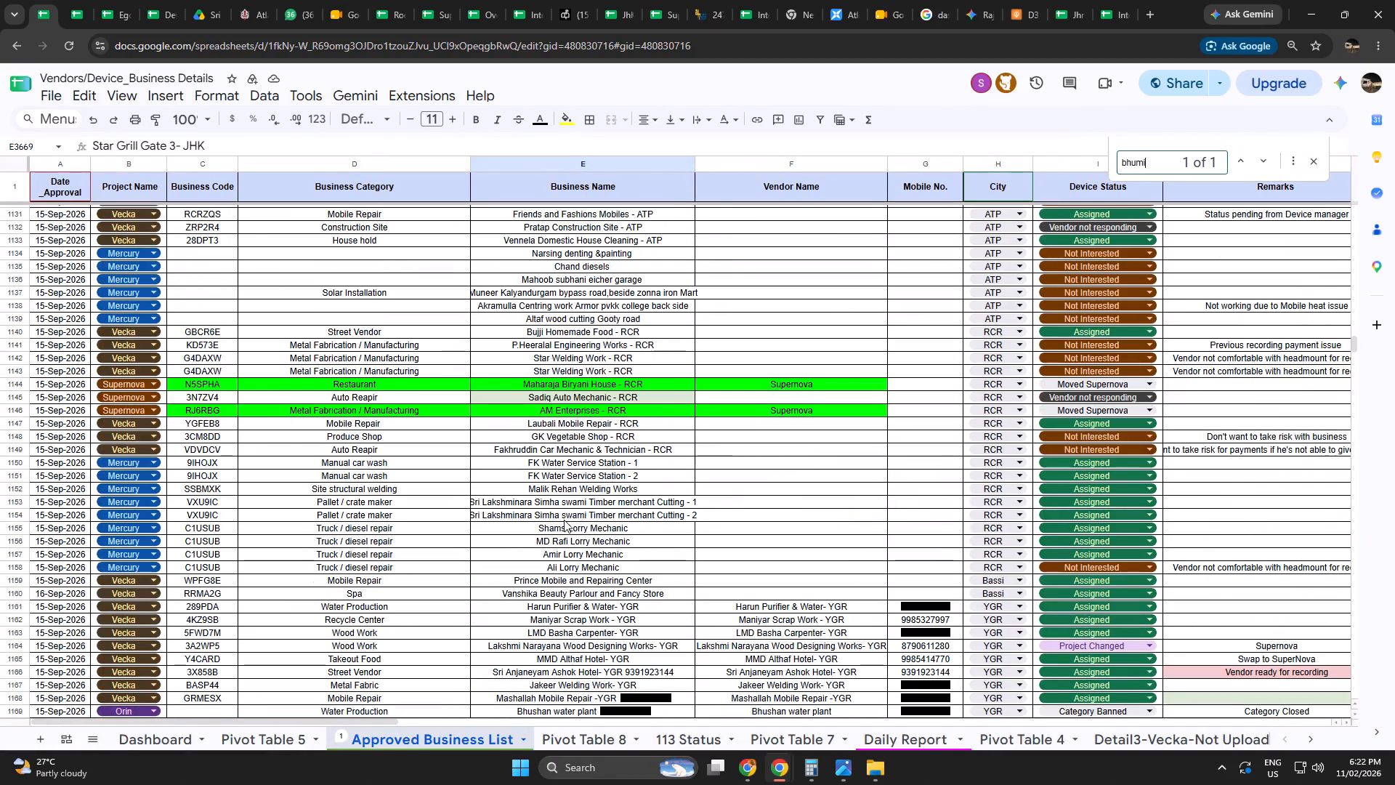
{"action": "key", "text": "space"}
{"action": "type", "text": "co"}
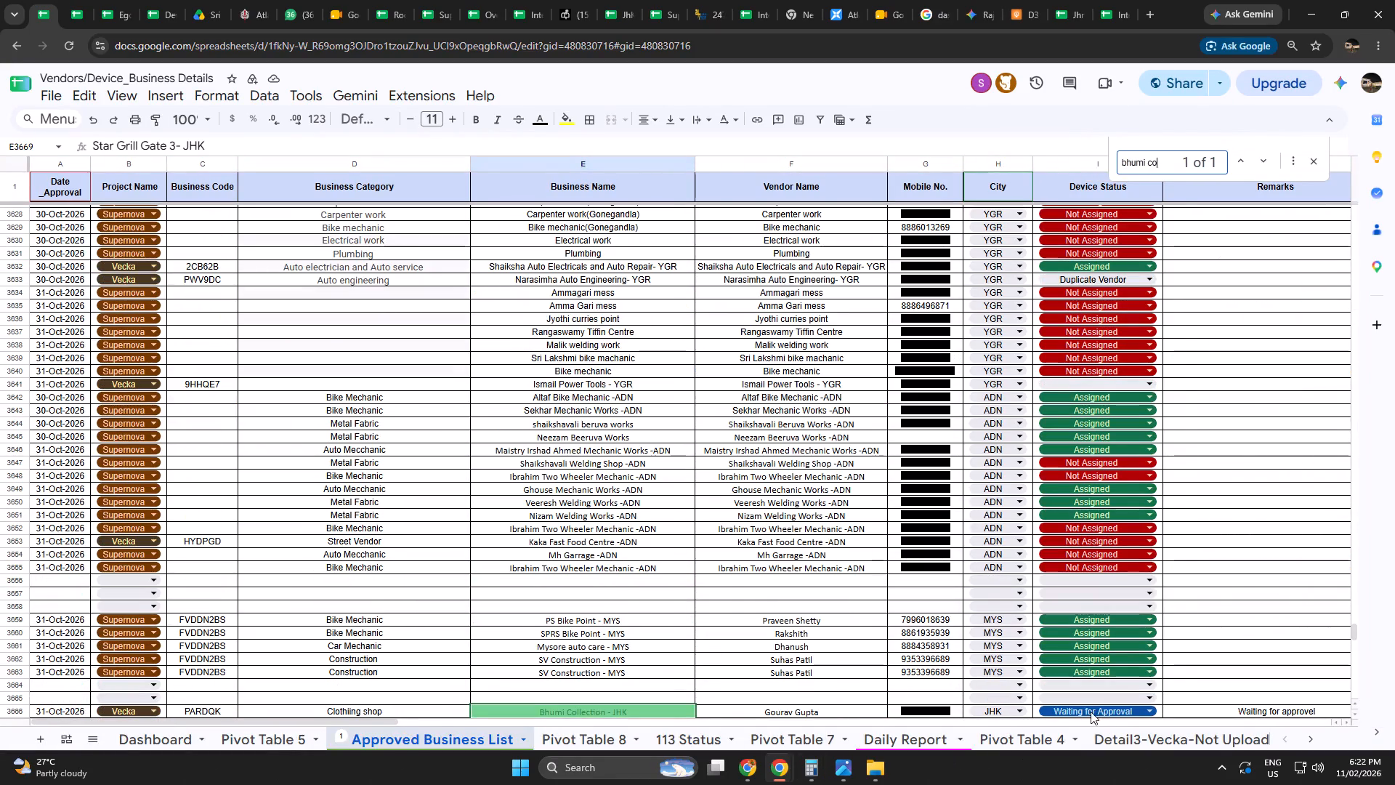
{"action": "left_click", "coordinate": [1091, 712]}
{"action": "left_click", "coordinate": [1072, 190]}
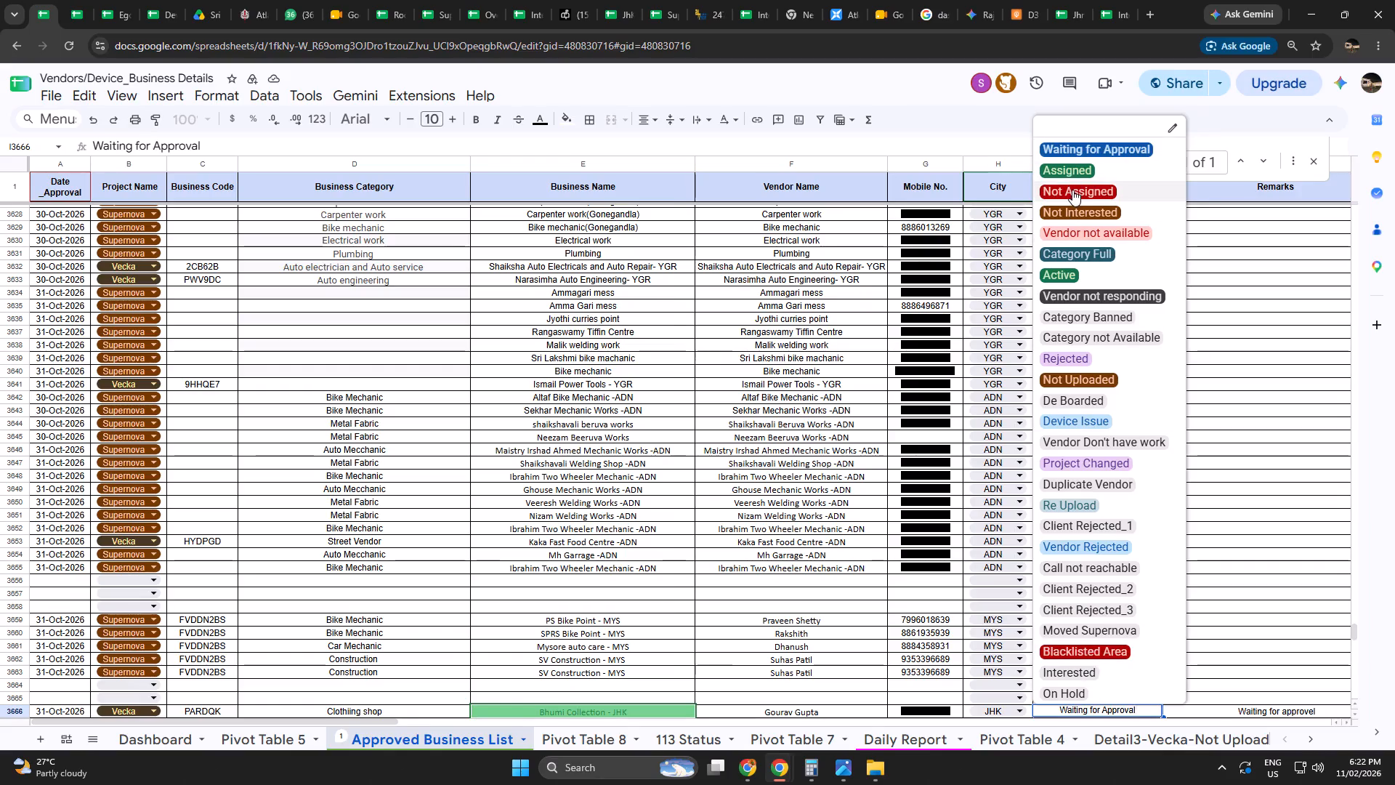
Clear the remark for Bhumi Collection - JHK and start entering a new one beginning with "M".
{"action": "left_click", "coordinate": [1245, 709]}
{"action": "key", "text": "BackSpace"}
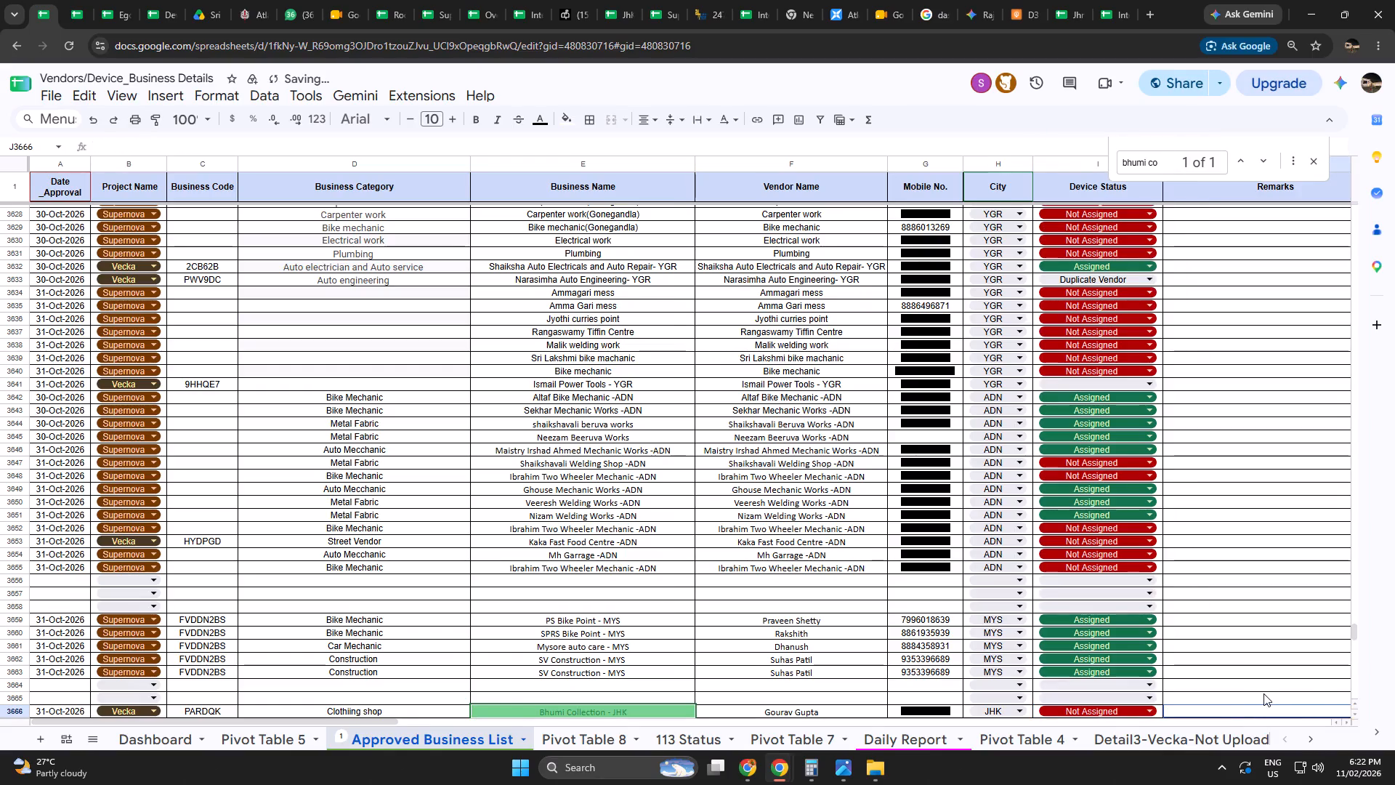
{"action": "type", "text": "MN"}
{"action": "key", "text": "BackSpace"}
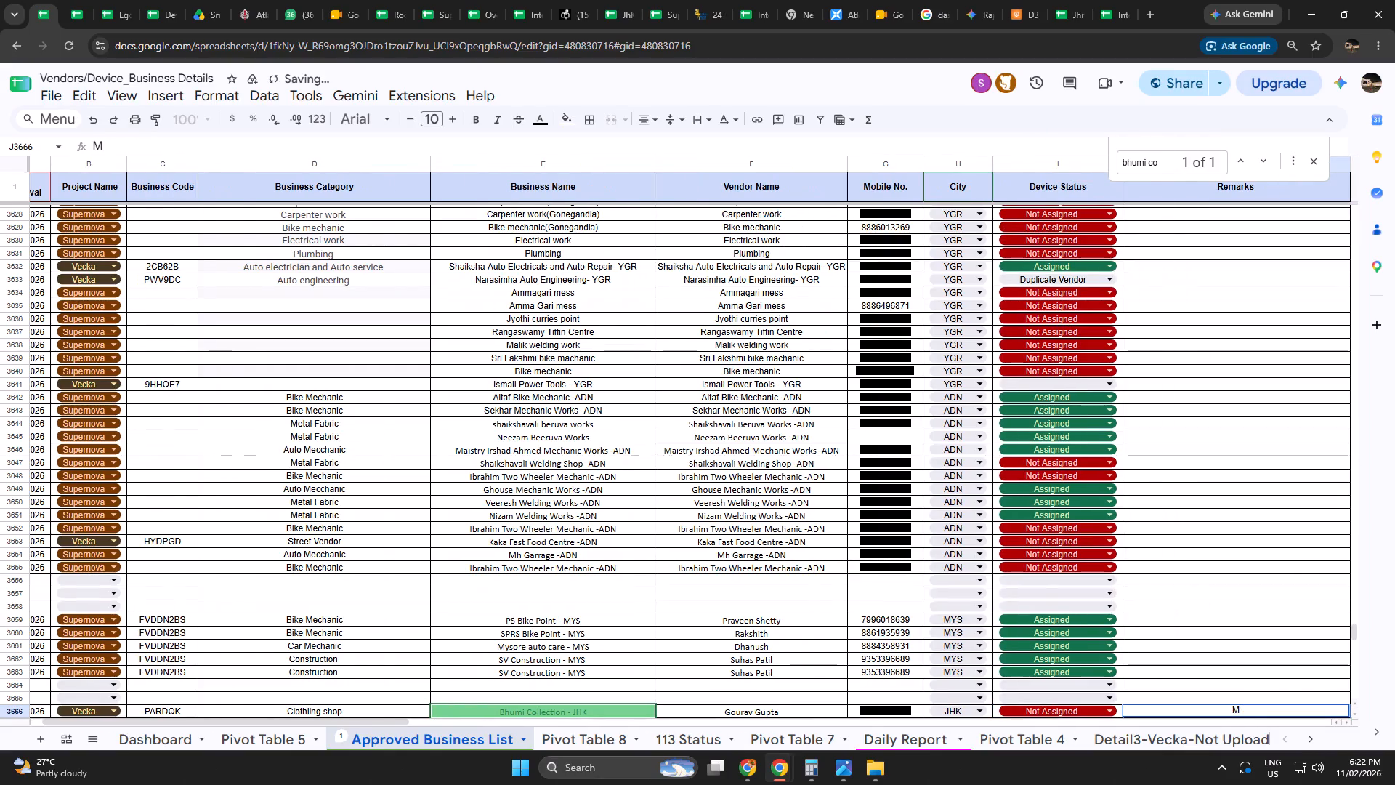
Replace the started remark for Bhumi Collection - JHK in the Approved Business List with "Not Assigned".
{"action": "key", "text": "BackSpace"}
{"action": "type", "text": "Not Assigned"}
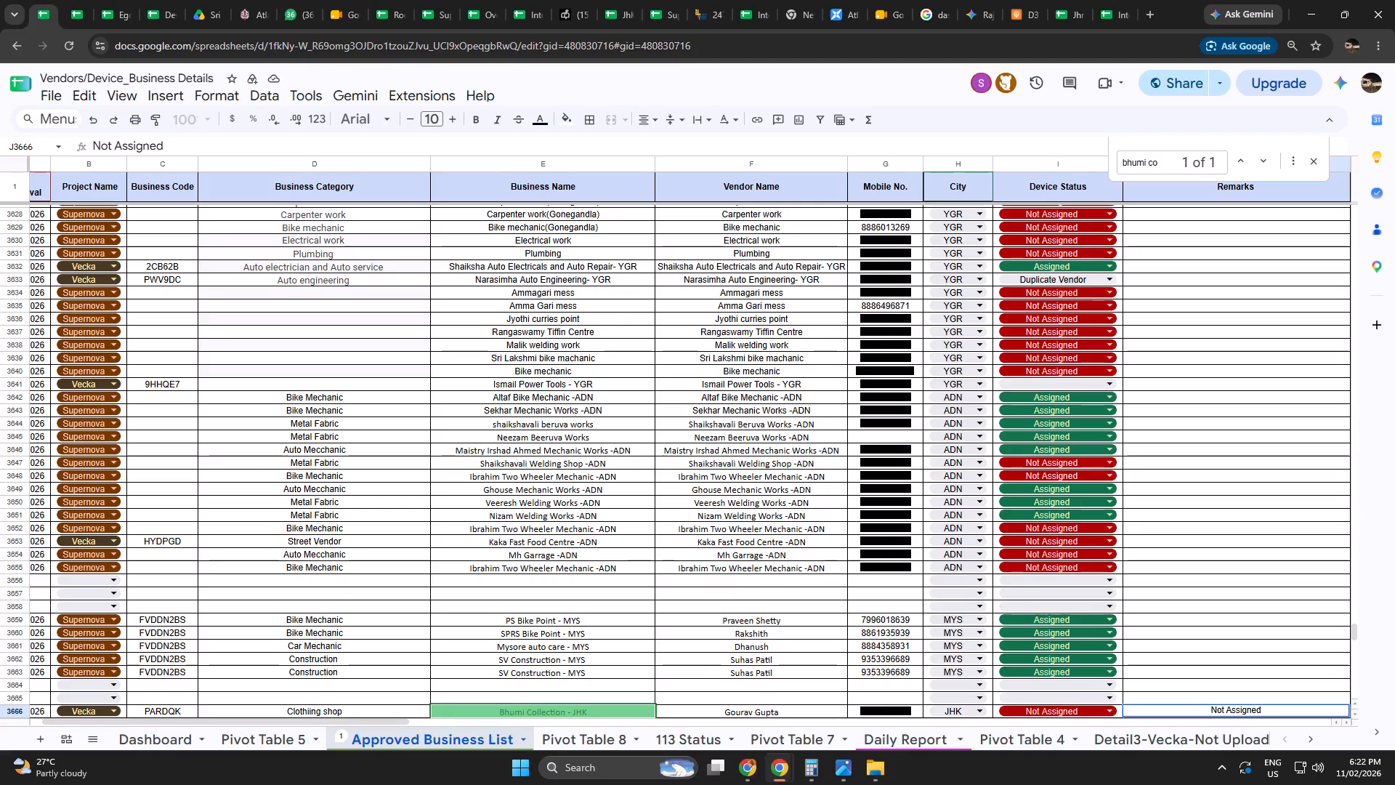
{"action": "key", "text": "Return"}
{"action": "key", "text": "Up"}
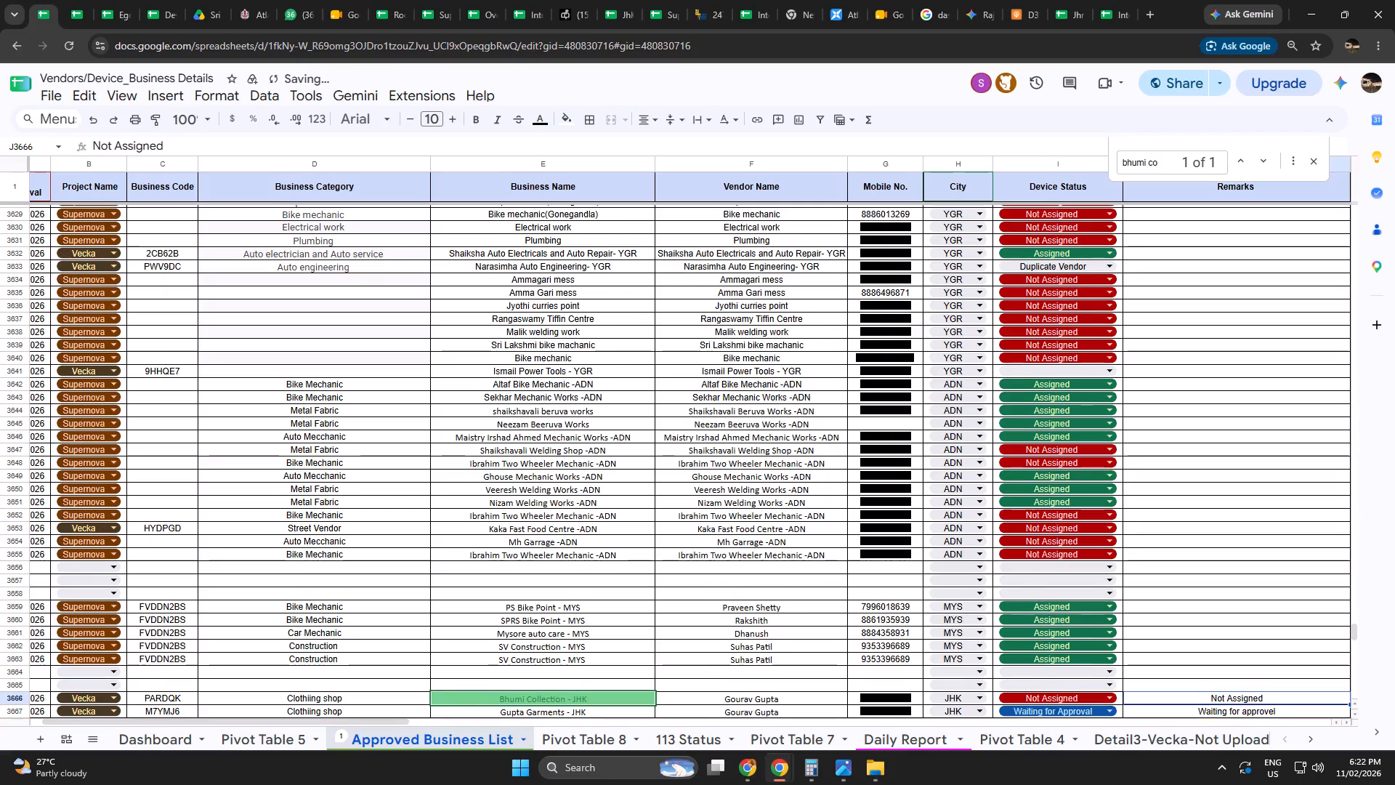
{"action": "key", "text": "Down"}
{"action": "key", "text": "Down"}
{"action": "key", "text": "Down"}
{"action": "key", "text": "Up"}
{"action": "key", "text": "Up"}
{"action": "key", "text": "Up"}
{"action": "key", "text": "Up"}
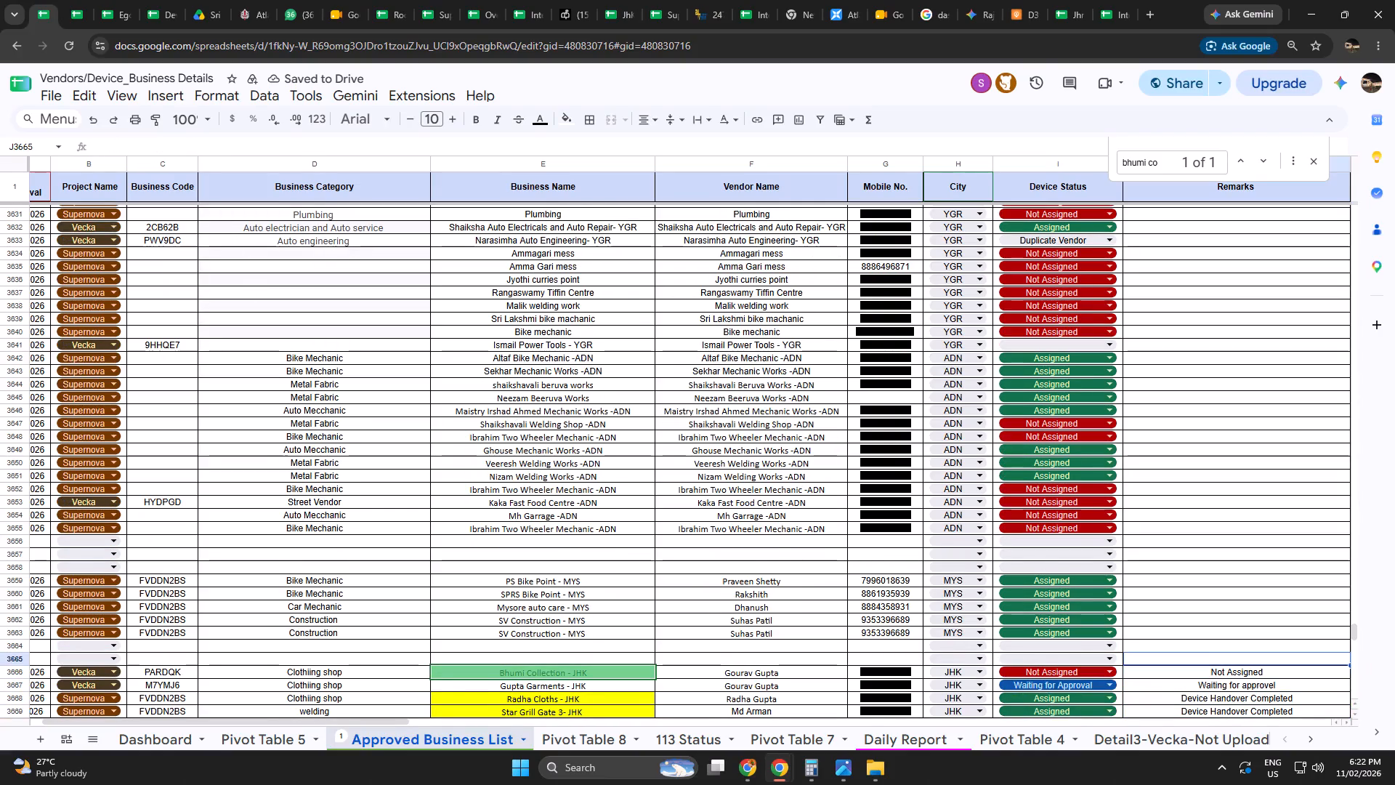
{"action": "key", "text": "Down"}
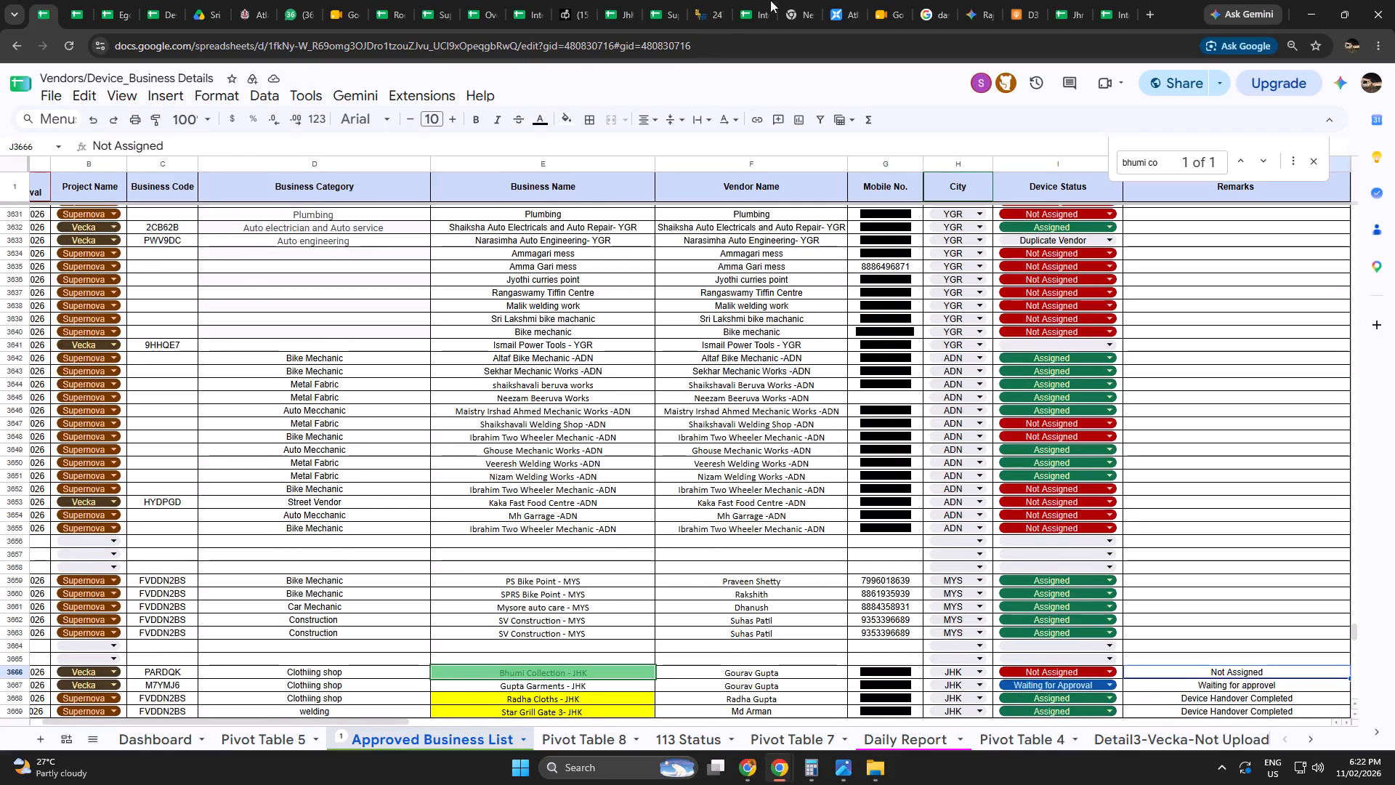
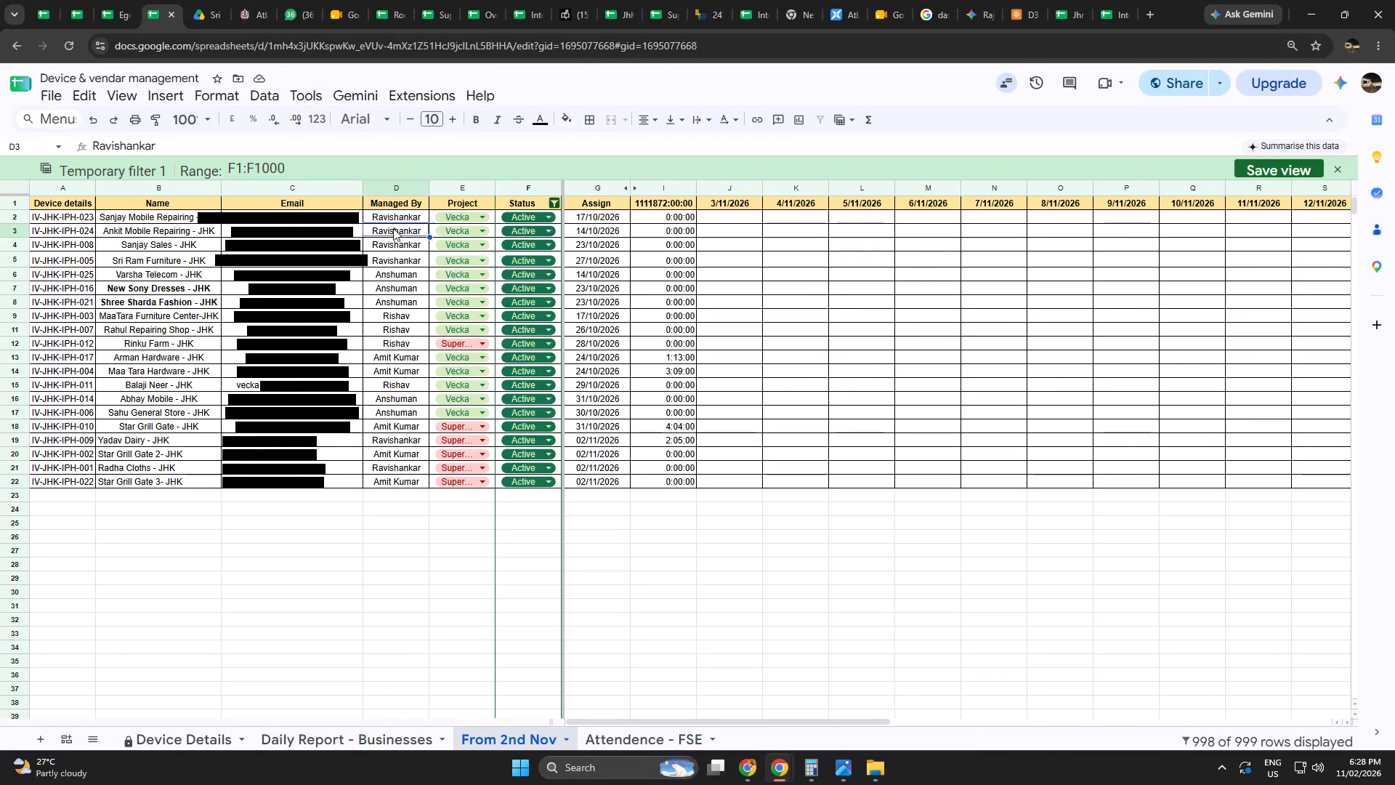
Switch from the From 2nd Nov sheet to the Daily Report - Businesses sheet.
{"action": "key", "text": "Left"}
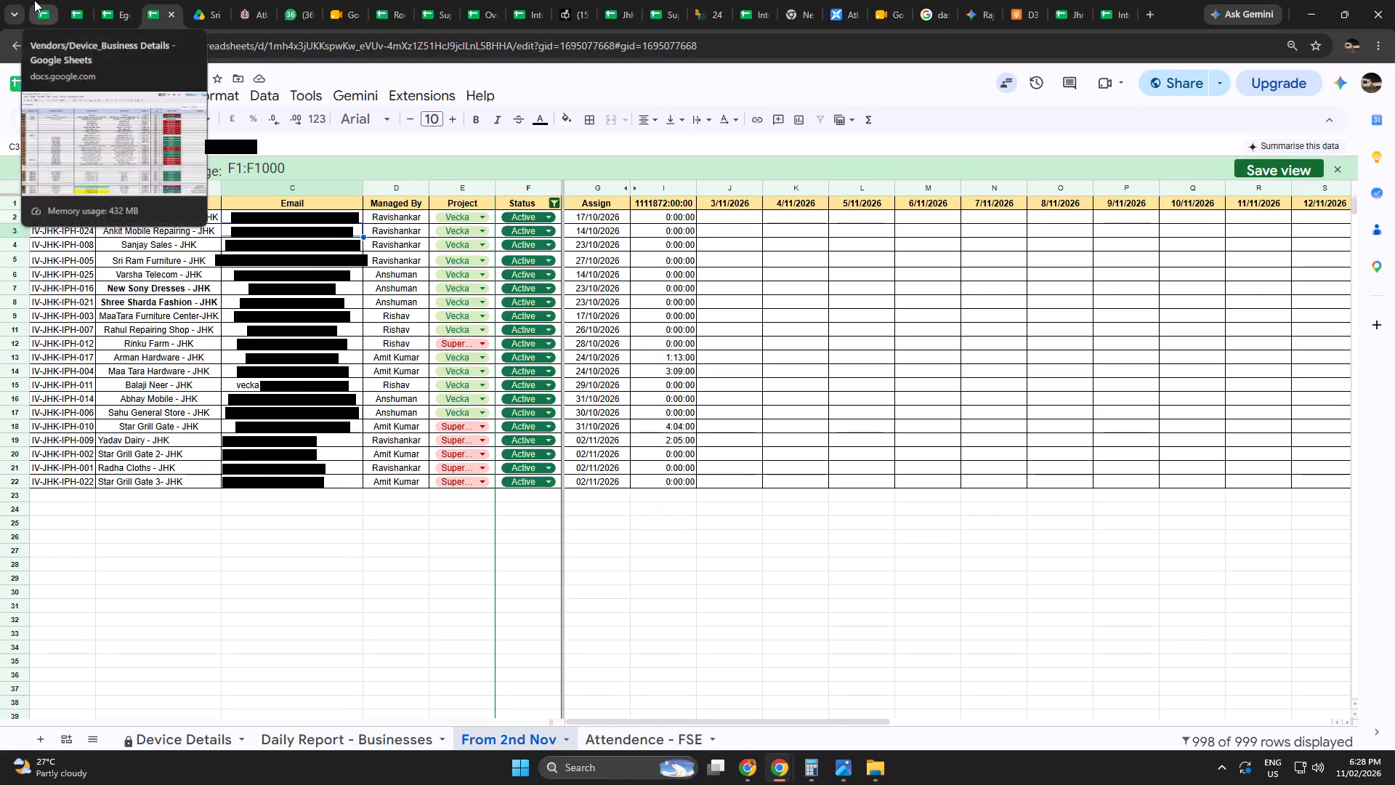
{"action": "left_click", "coordinate": [352, 737]}
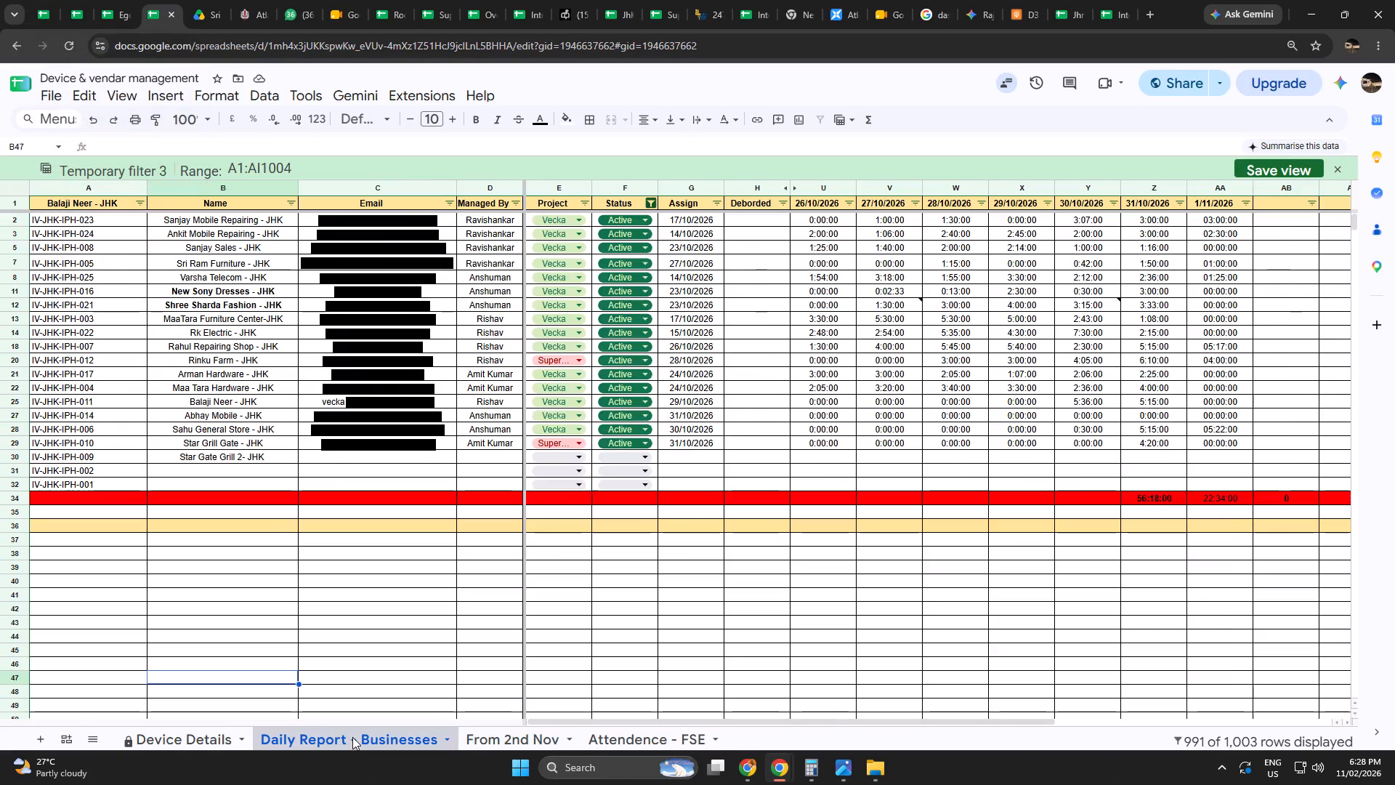
Check the From 2nd Nov sheet, then search the Approved Business List in Vendors/Device_Business Details for "ankit mobil".
{"action": "left_click", "coordinate": [521, 742]}
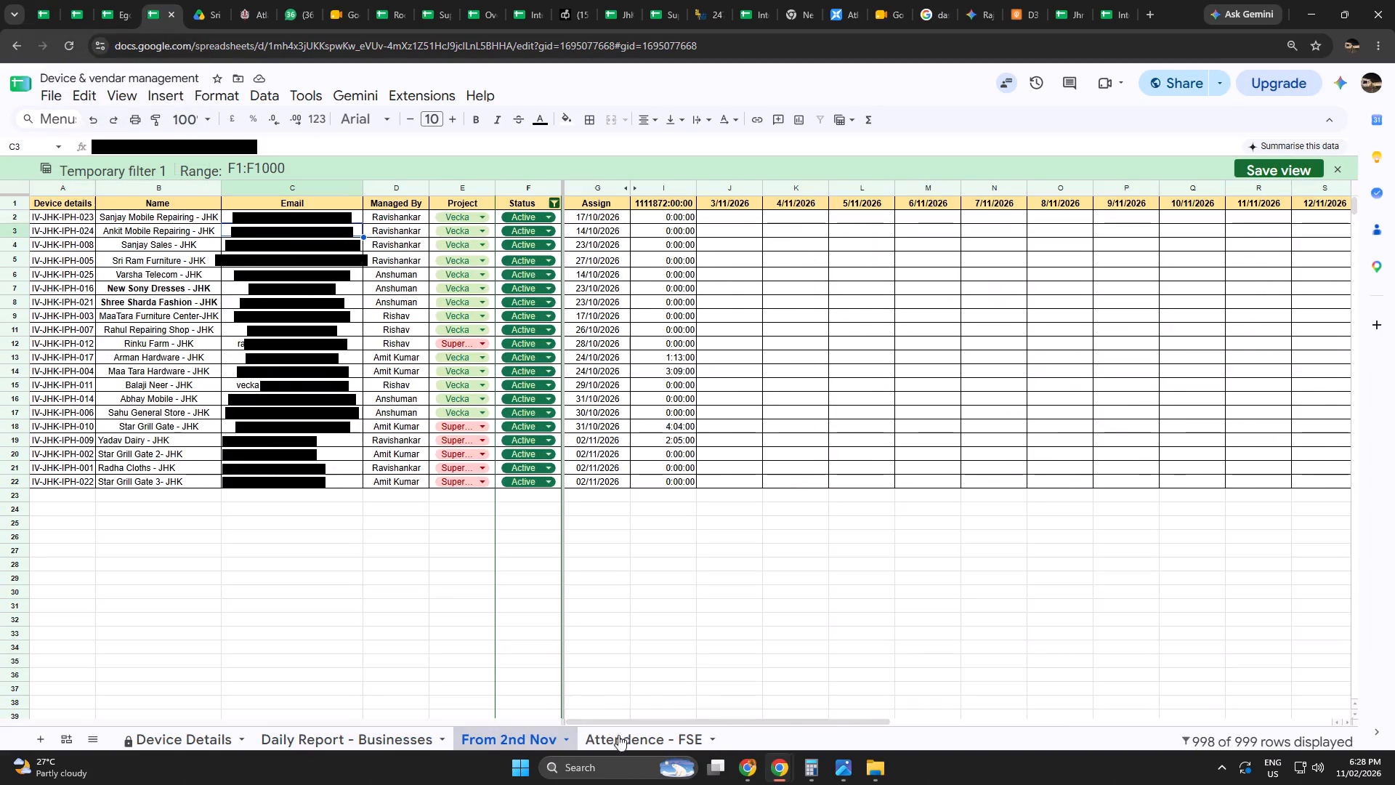
{"action": "left_click", "coordinate": [40, 0]}
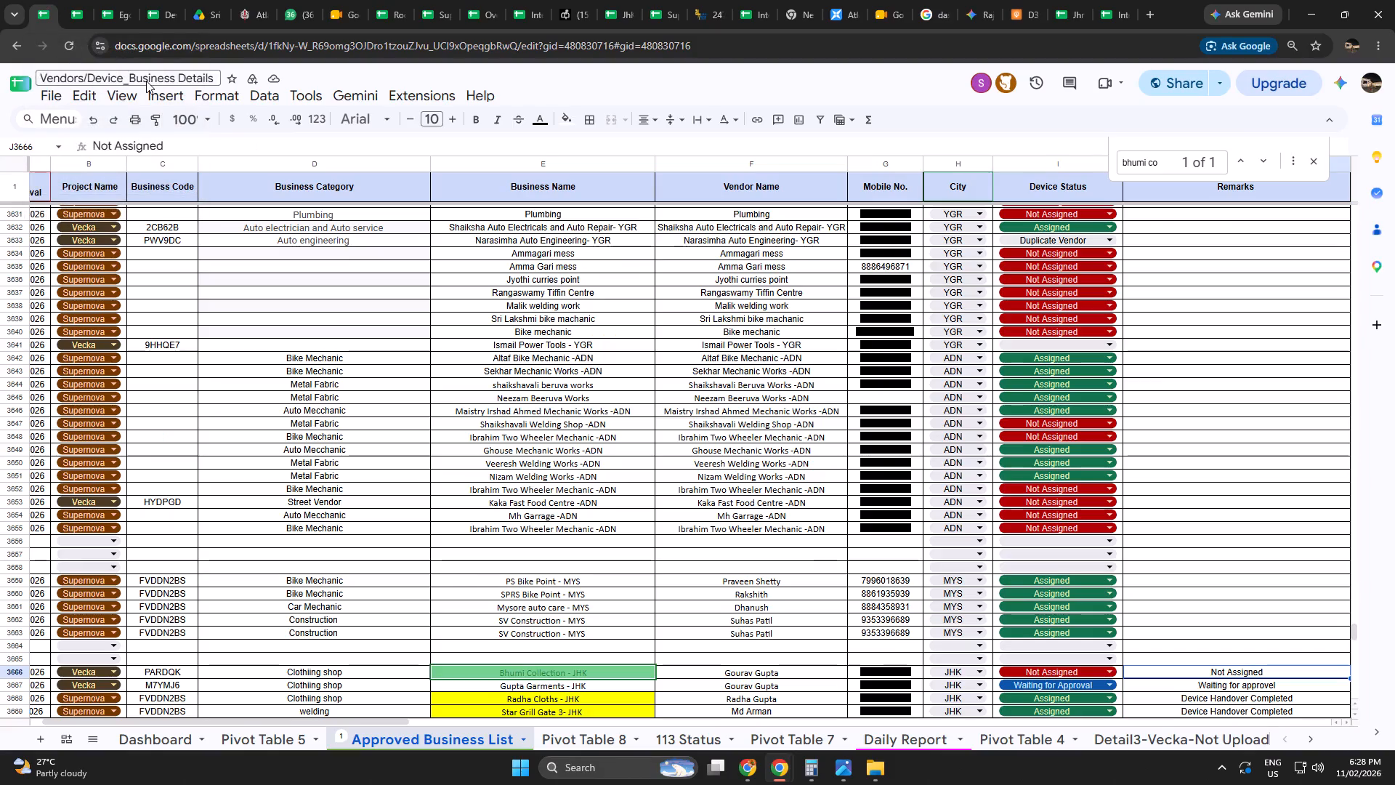
{"action": "key", "text": "ctrl+f"}
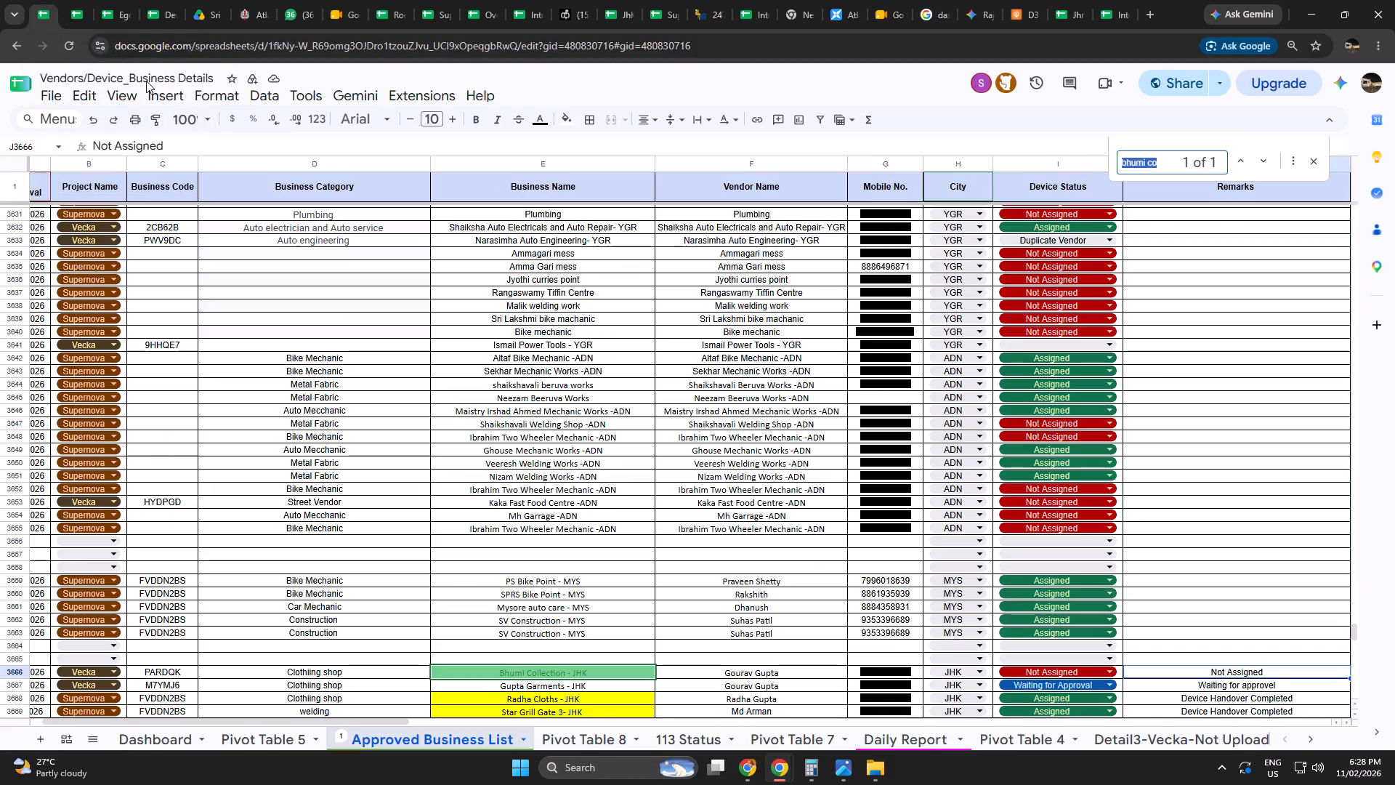
{"action": "key", "text": "a"}
{"action": "type", "text": "nkit"}
{"action": "key", "text": "space"}
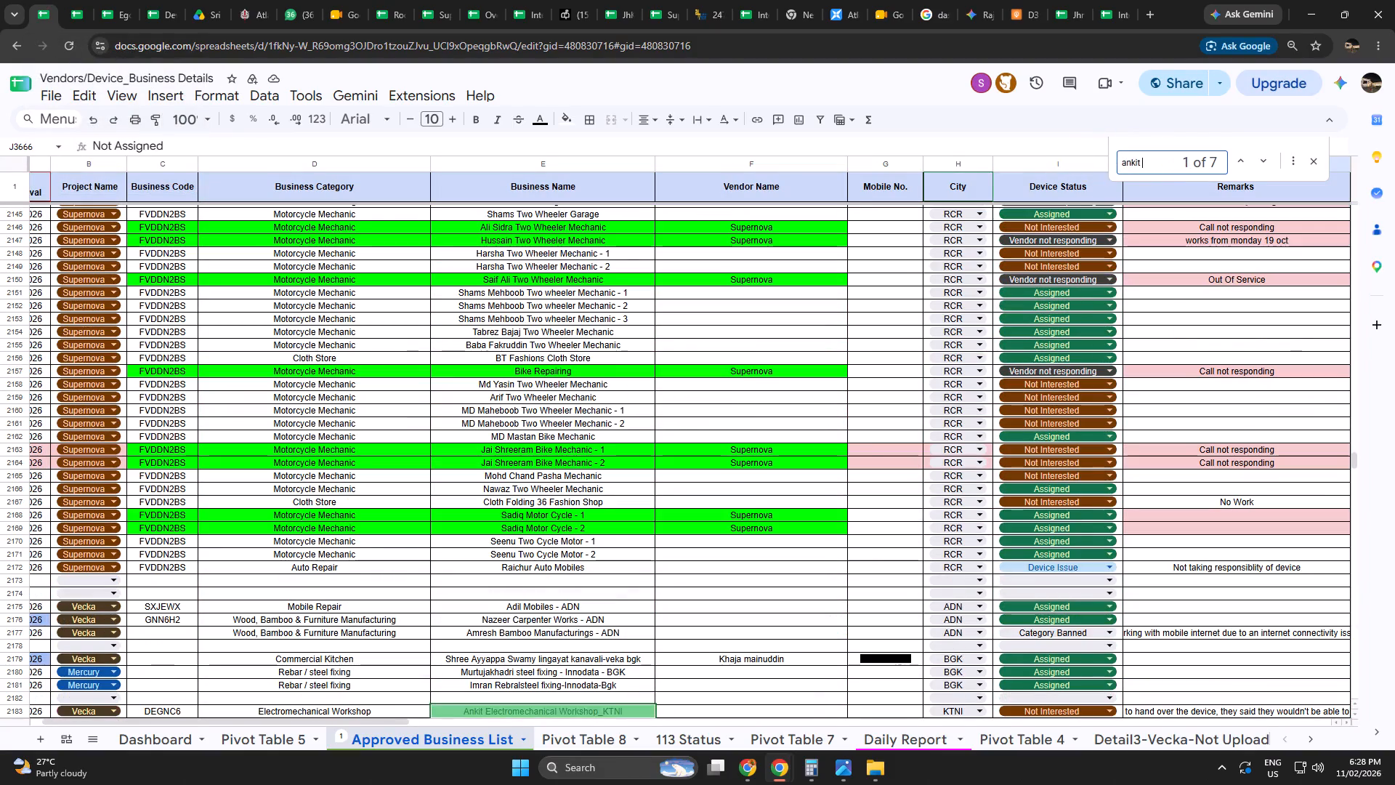
{"action": "type", "text": "mobil"}
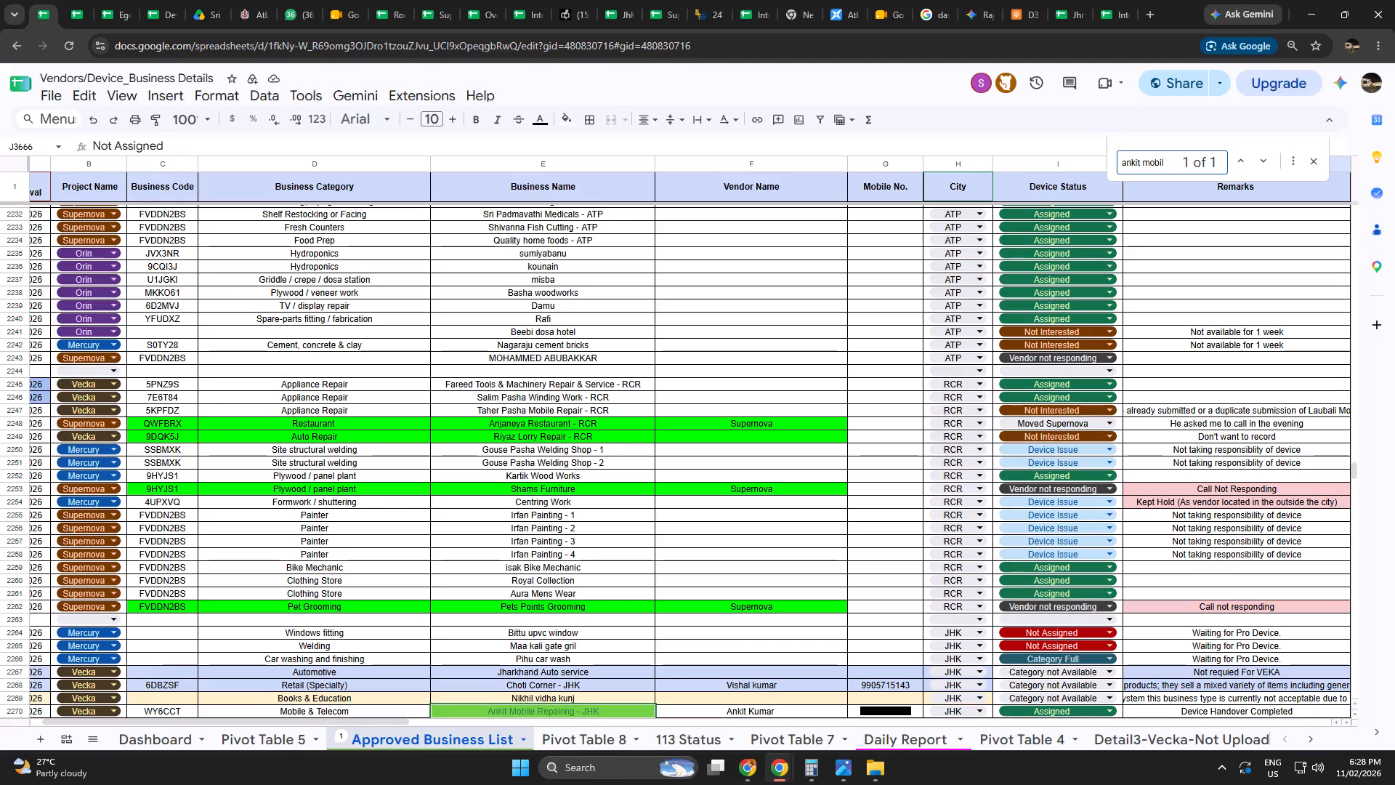